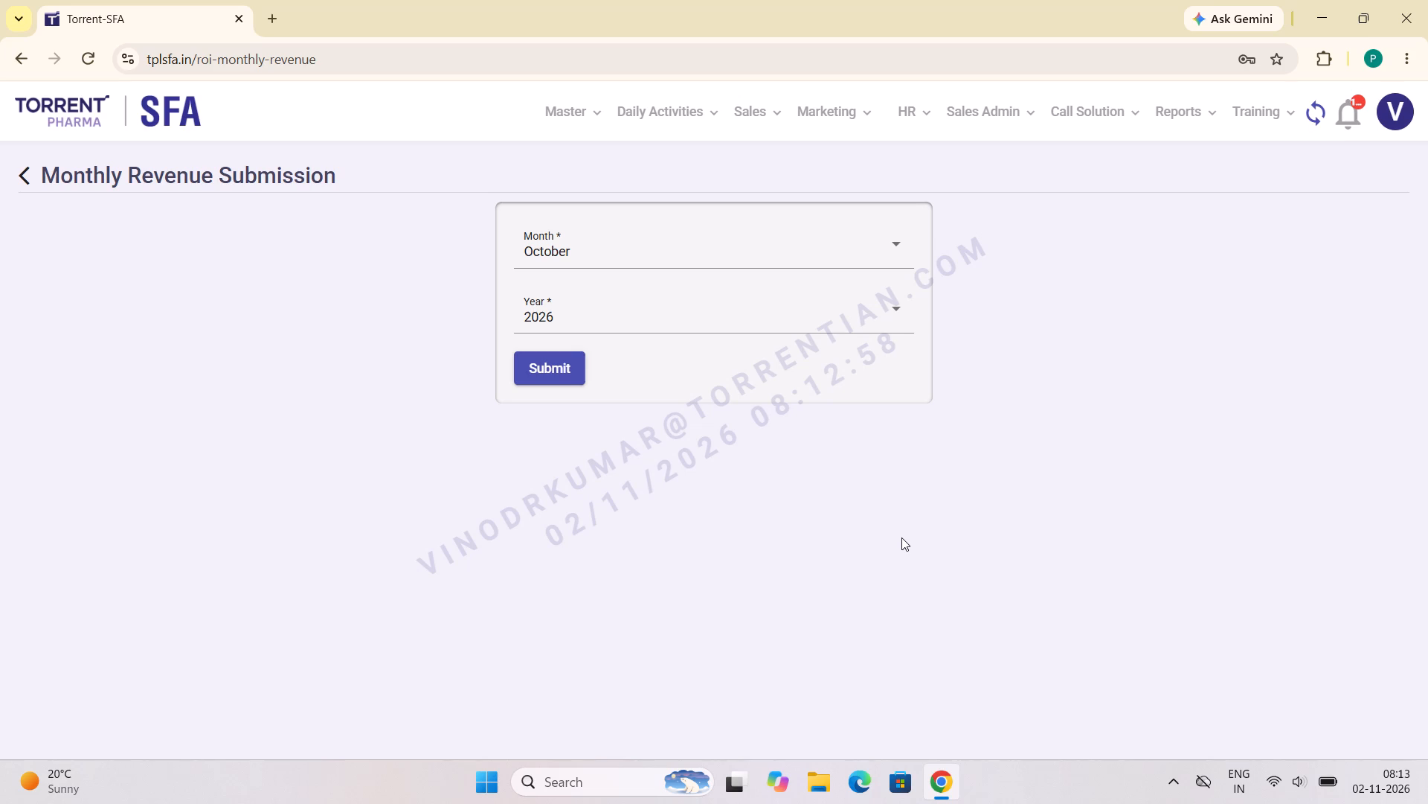
Load the monthly revenue submission for October 2026.
click(549, 363)
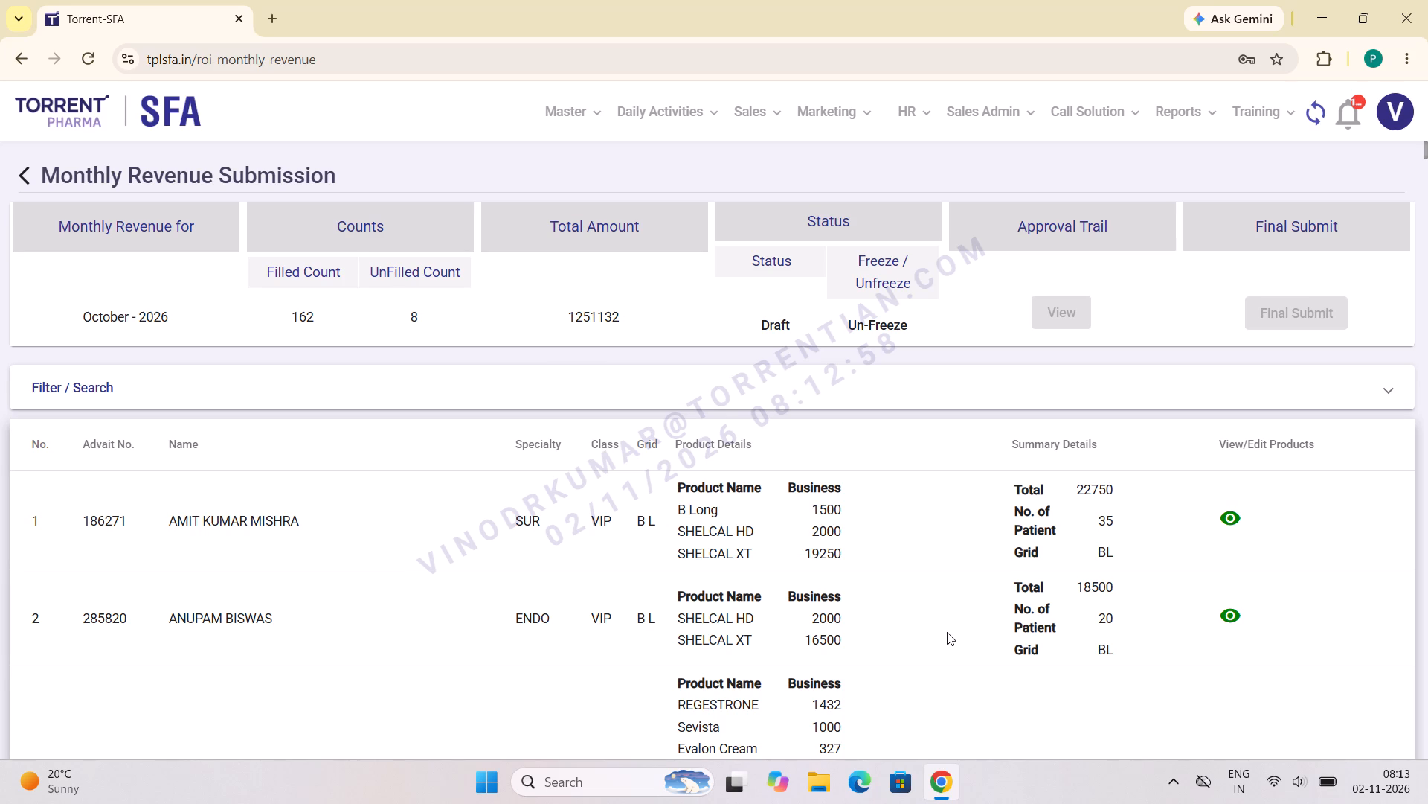
In the product details of the doctor in row 3, set the REGESTRONE LX business to 5700 and save.
key(Down)
key(Down)
key(Down)
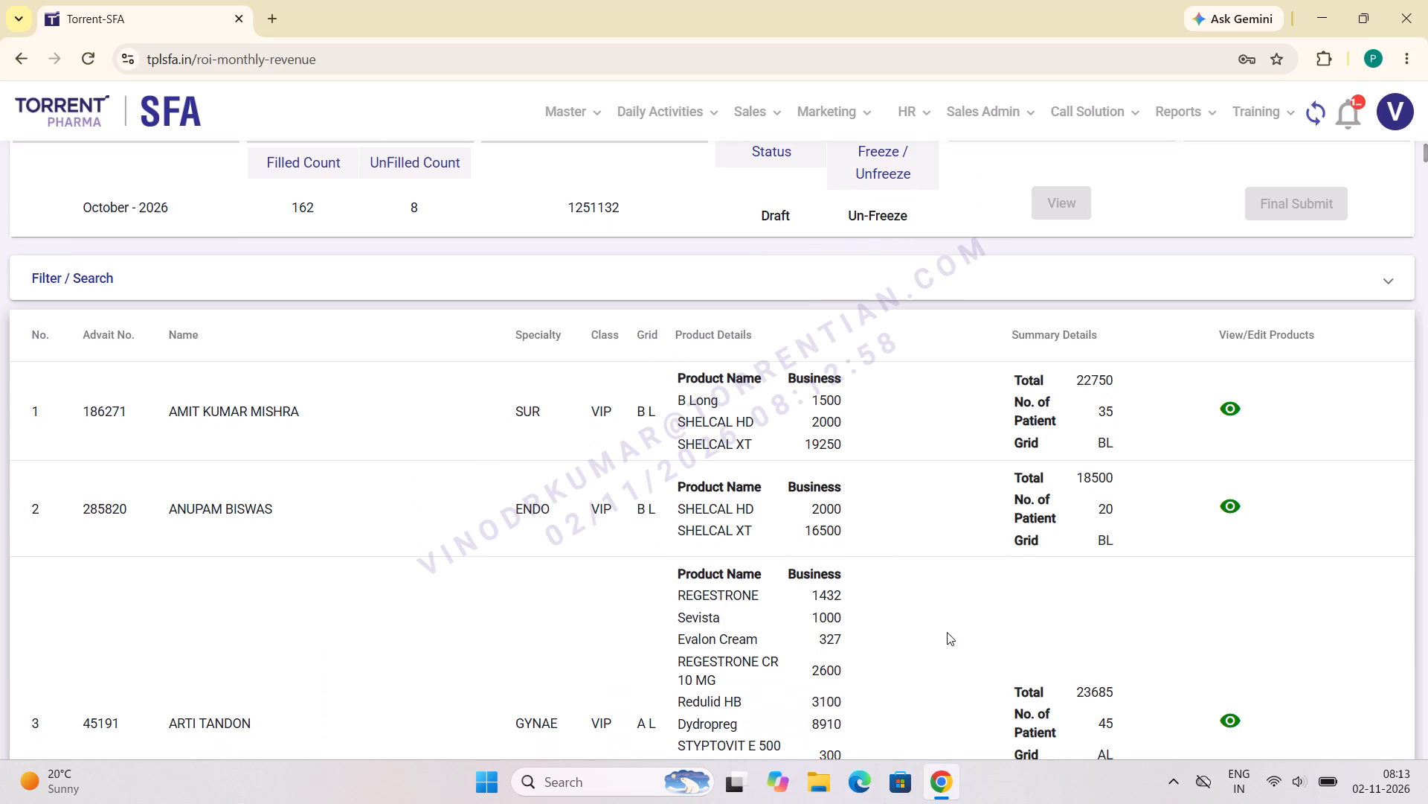
key(Down)
key(Down)
key(Down)
key(Down)
key(Down)
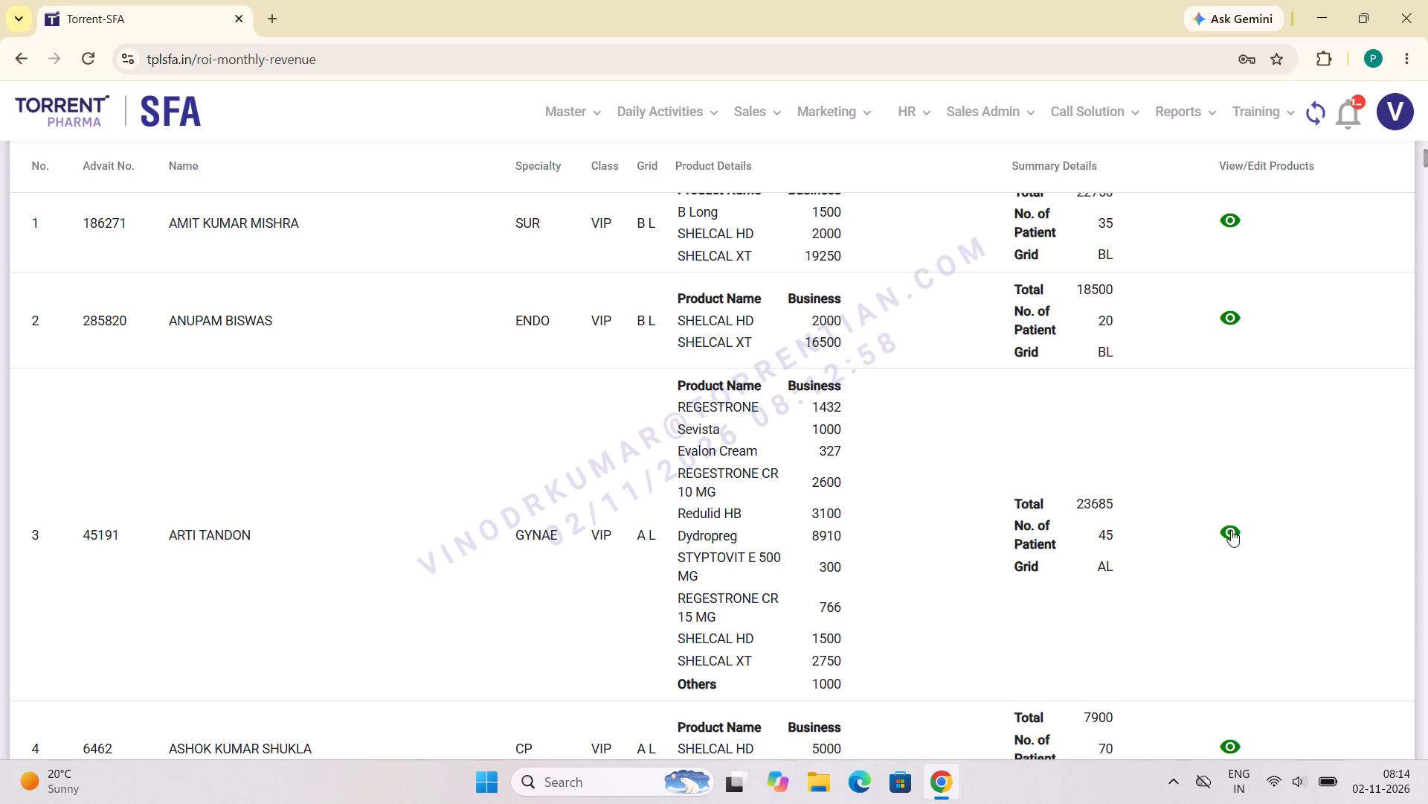
click(1231, 530)
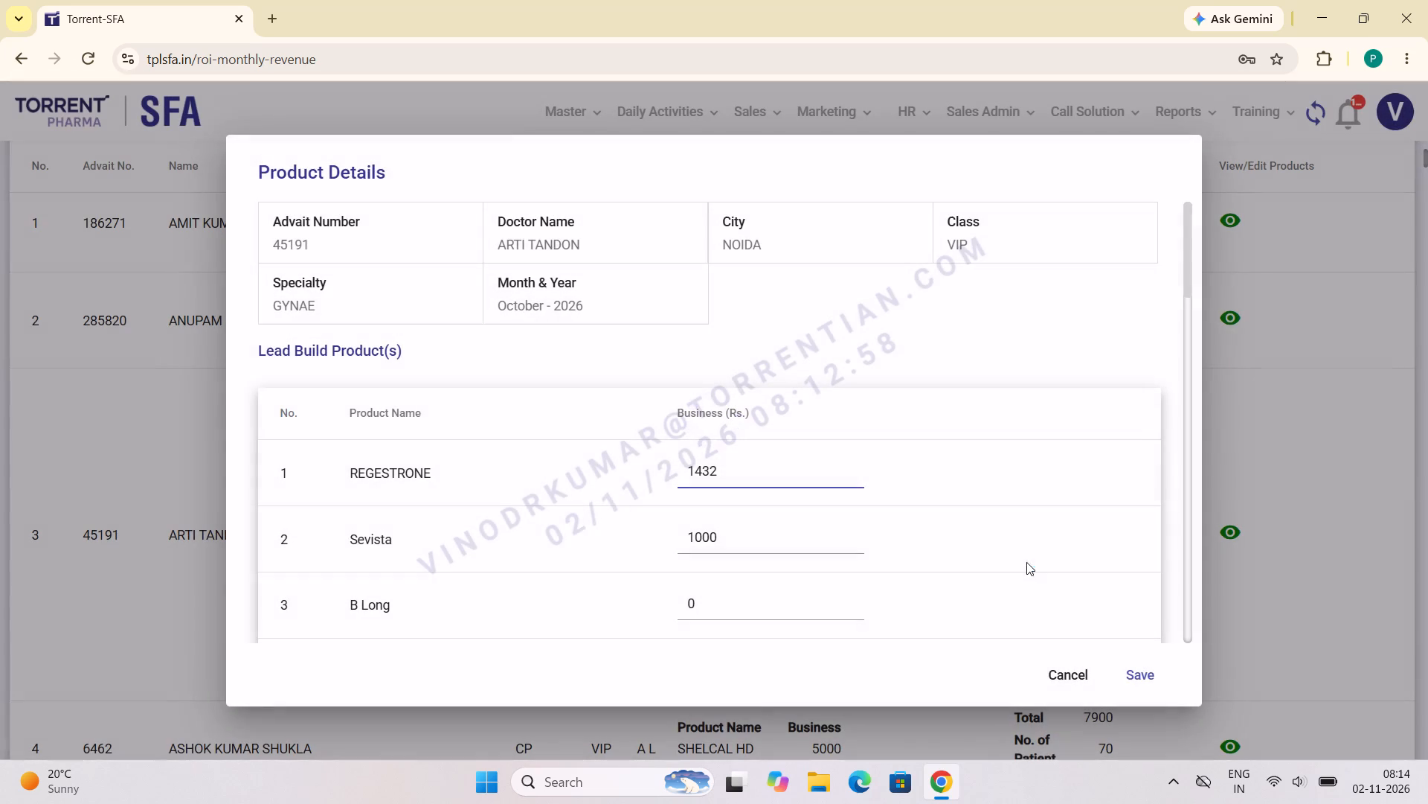
click(1187, 419)
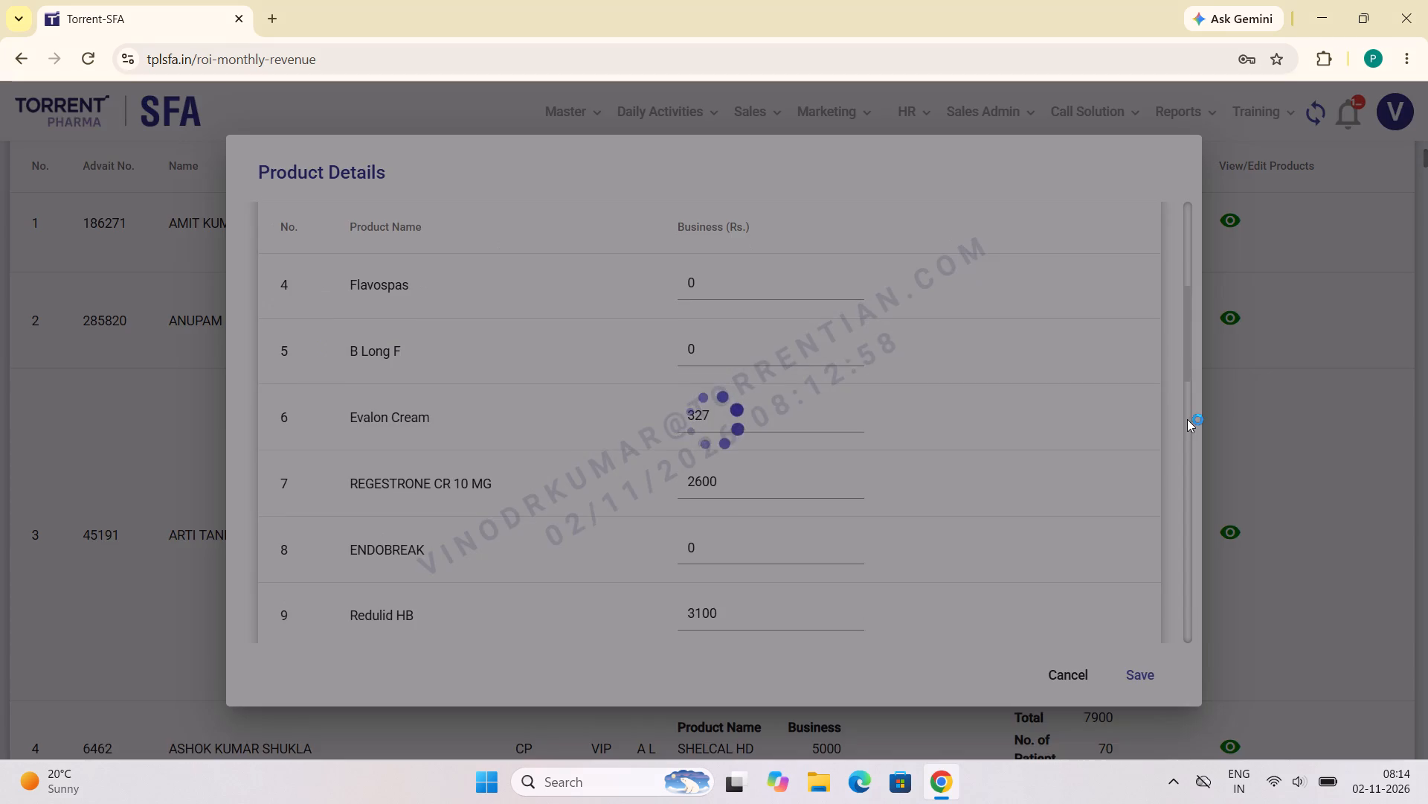
click(1187, 419)
click(1186, 479)
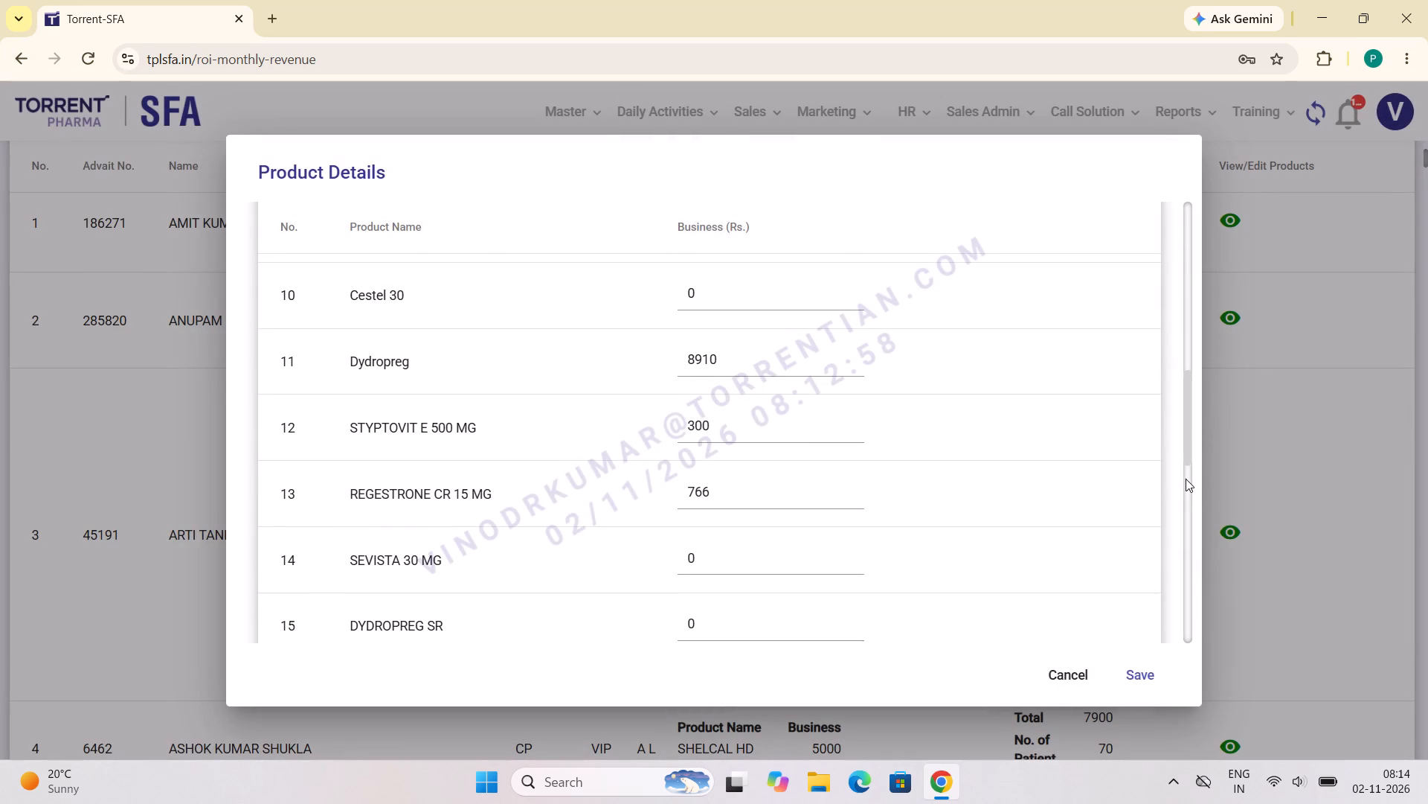
click(1187, 521)
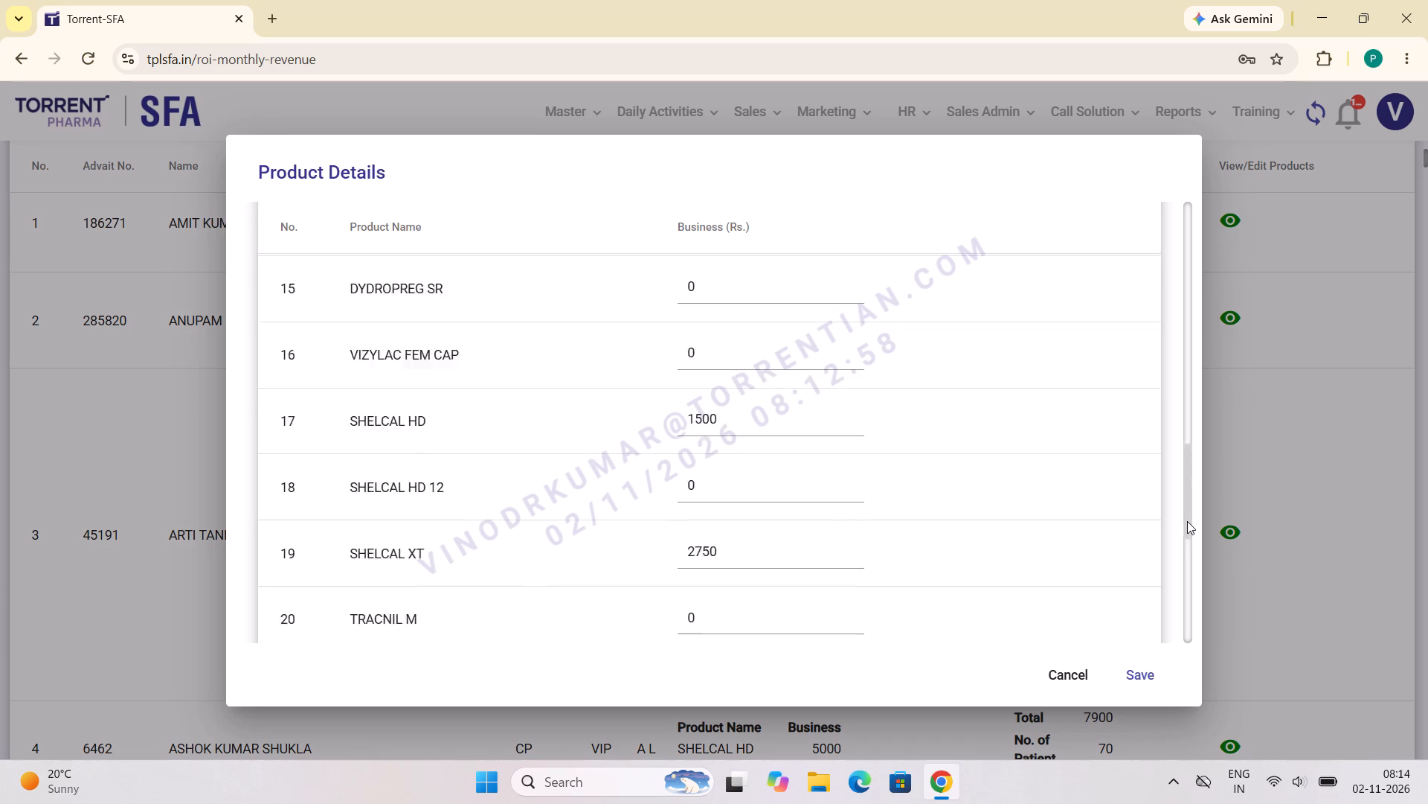
click(713, 636)
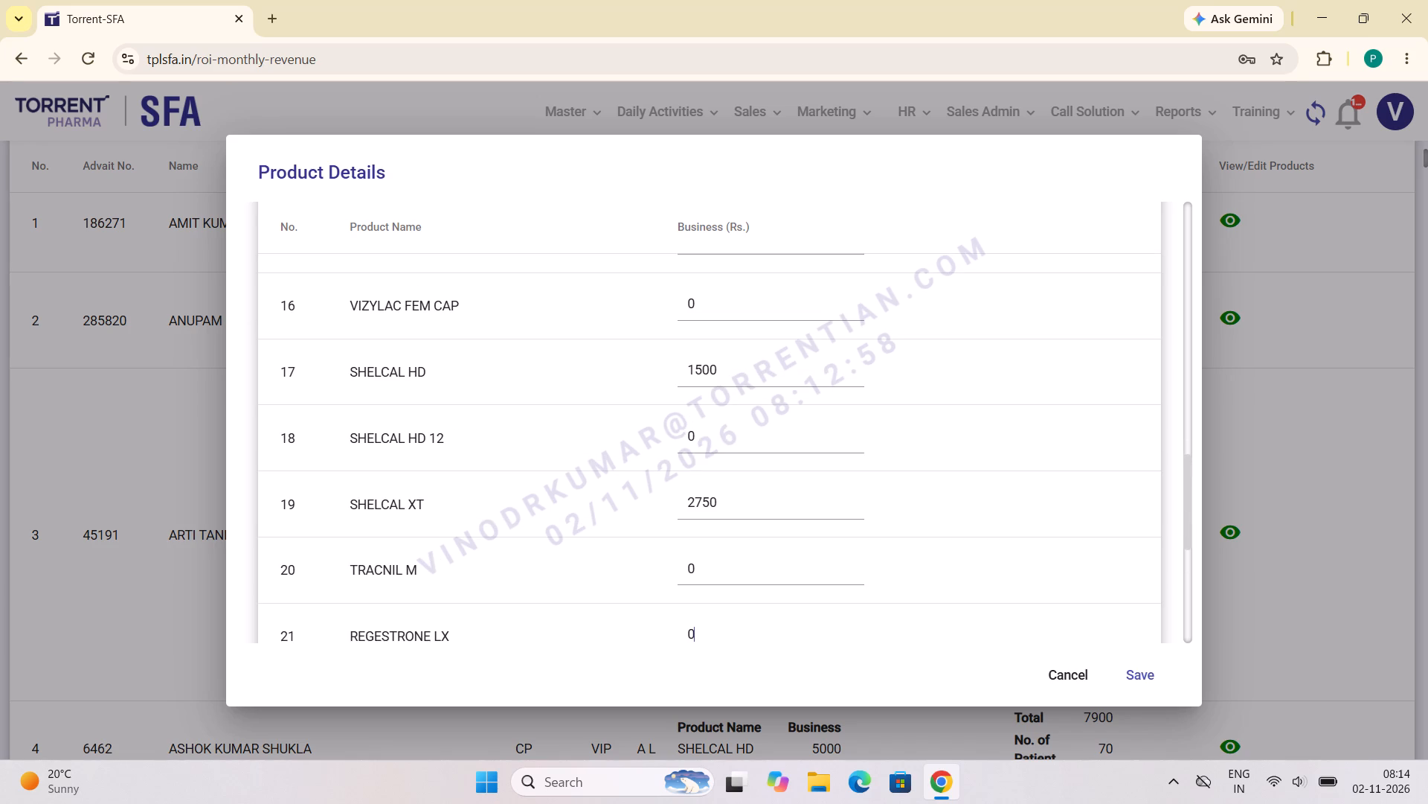
key(BackSpace)
text(57)
text(00)
click(1136, 671)
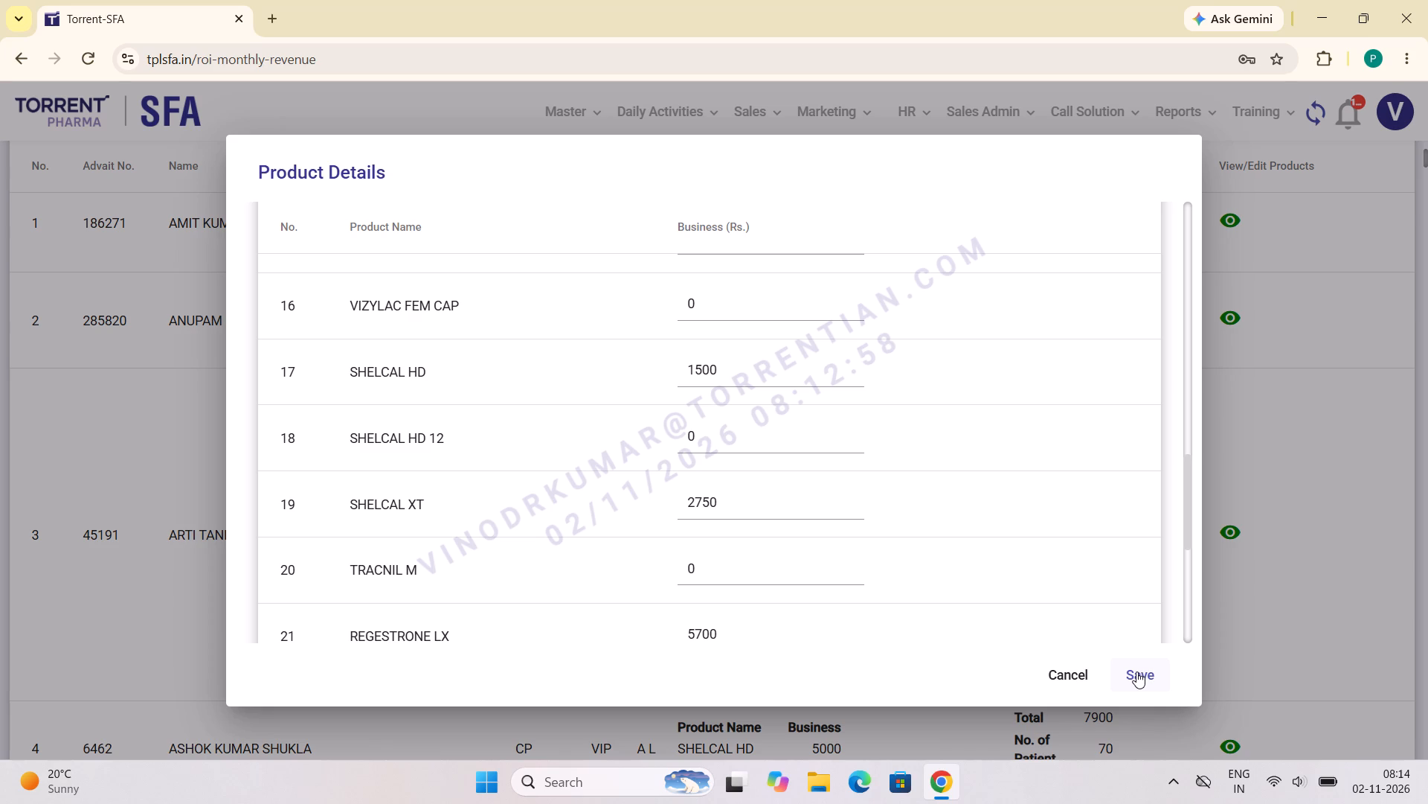
click(1153, 674)
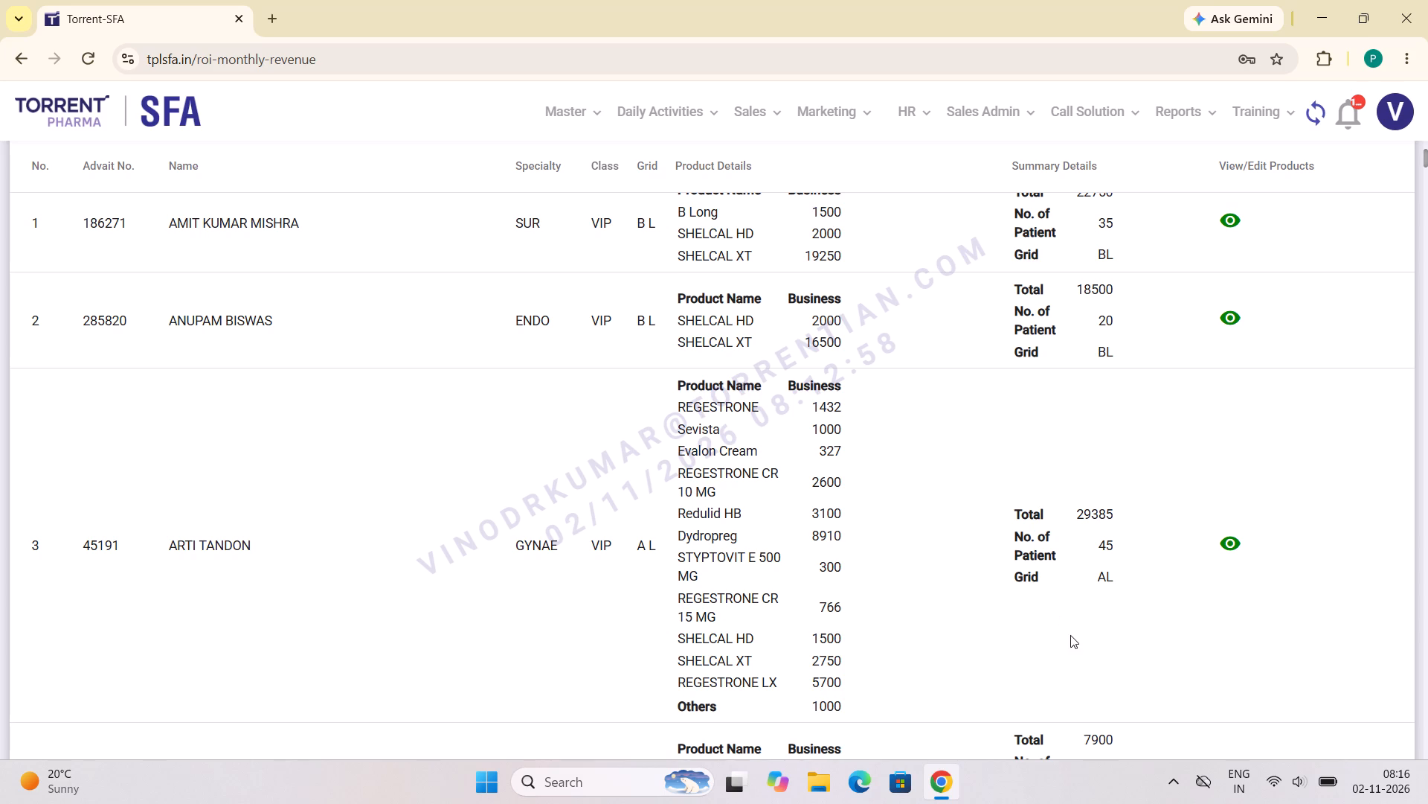
Examine the product business entries and totals of the doctors listed from row 4 through row 39.
key(Down)
key(Down)
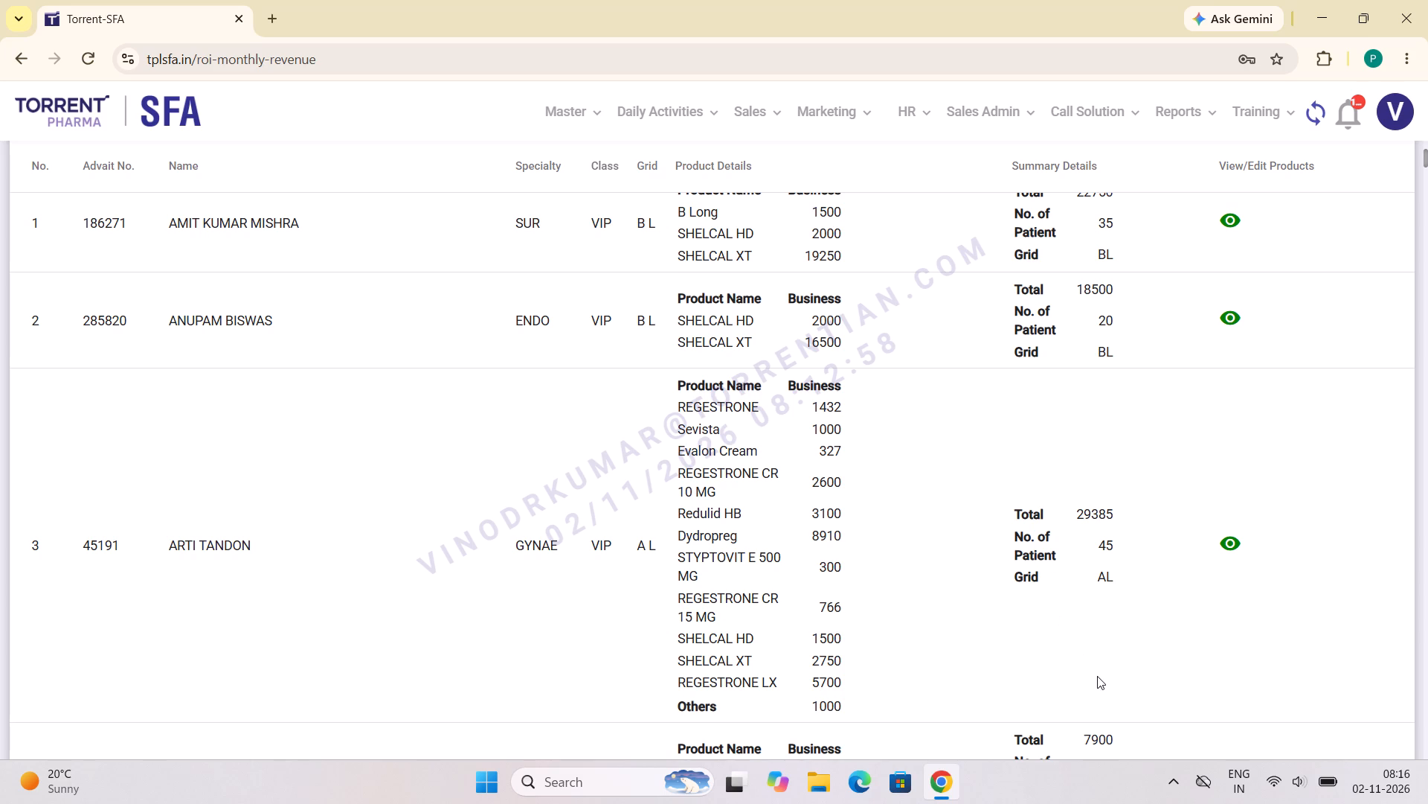
click(1097, 676)
key(Down)
key(Down)
key(Down)
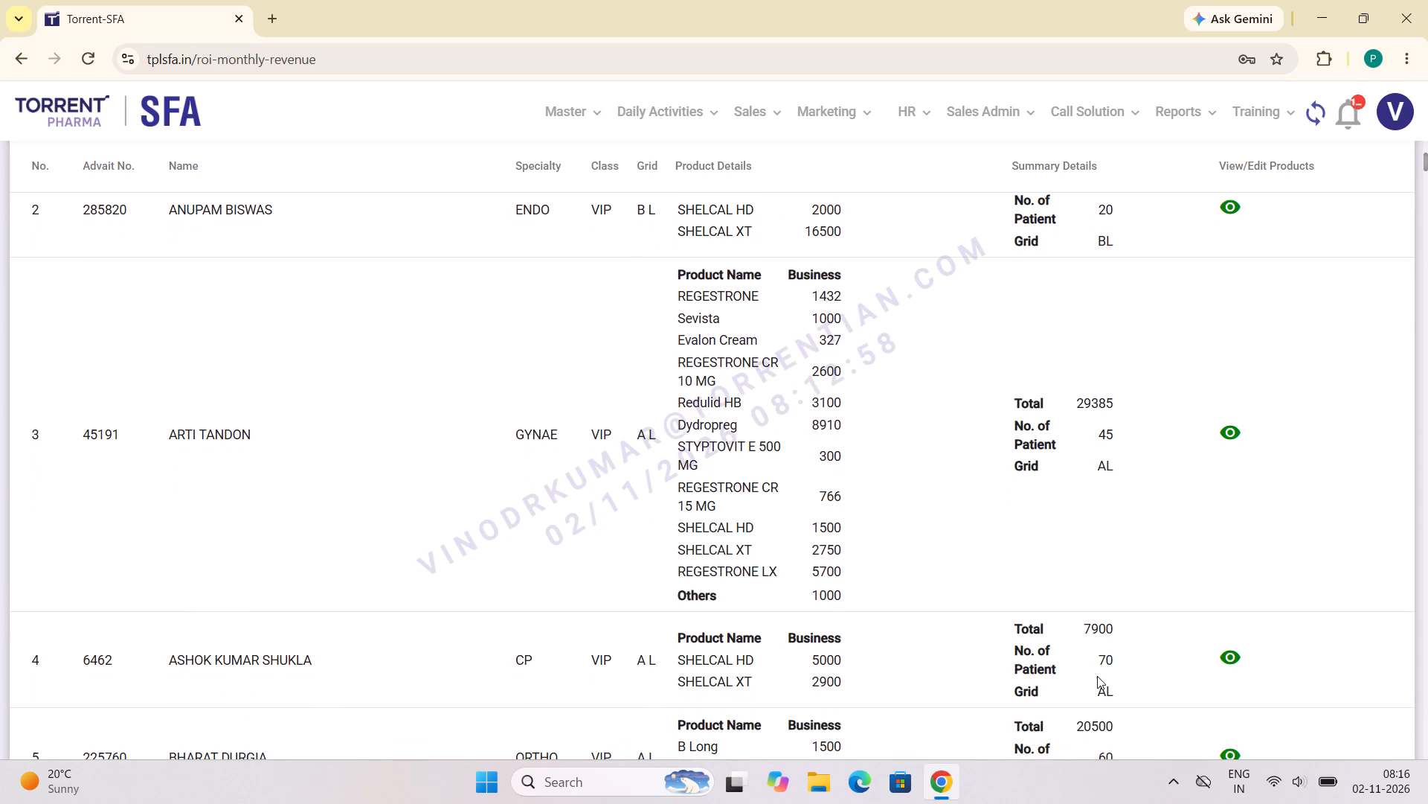
key(Down)
key(Down)
key(Down)
key(Down)
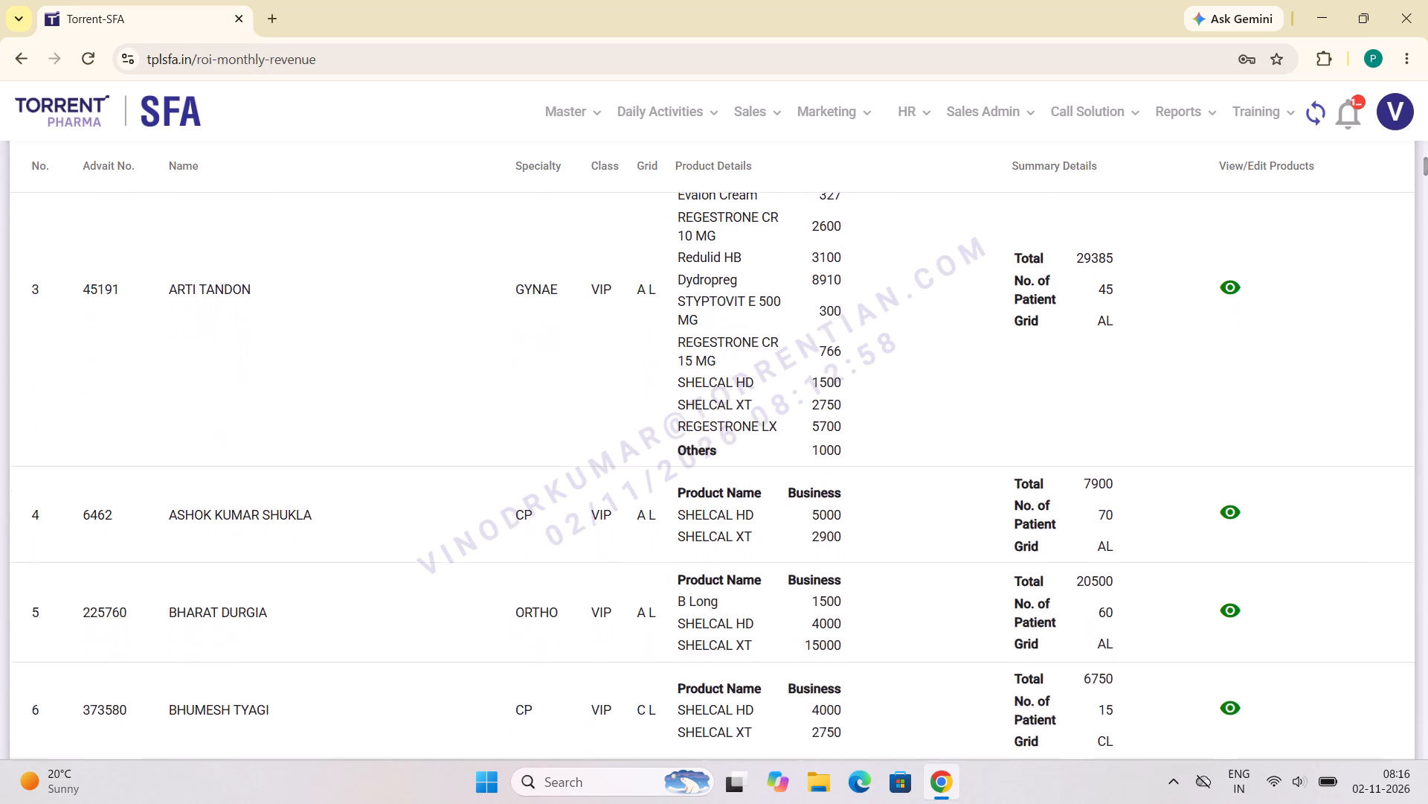
key(Down)
key(Down)
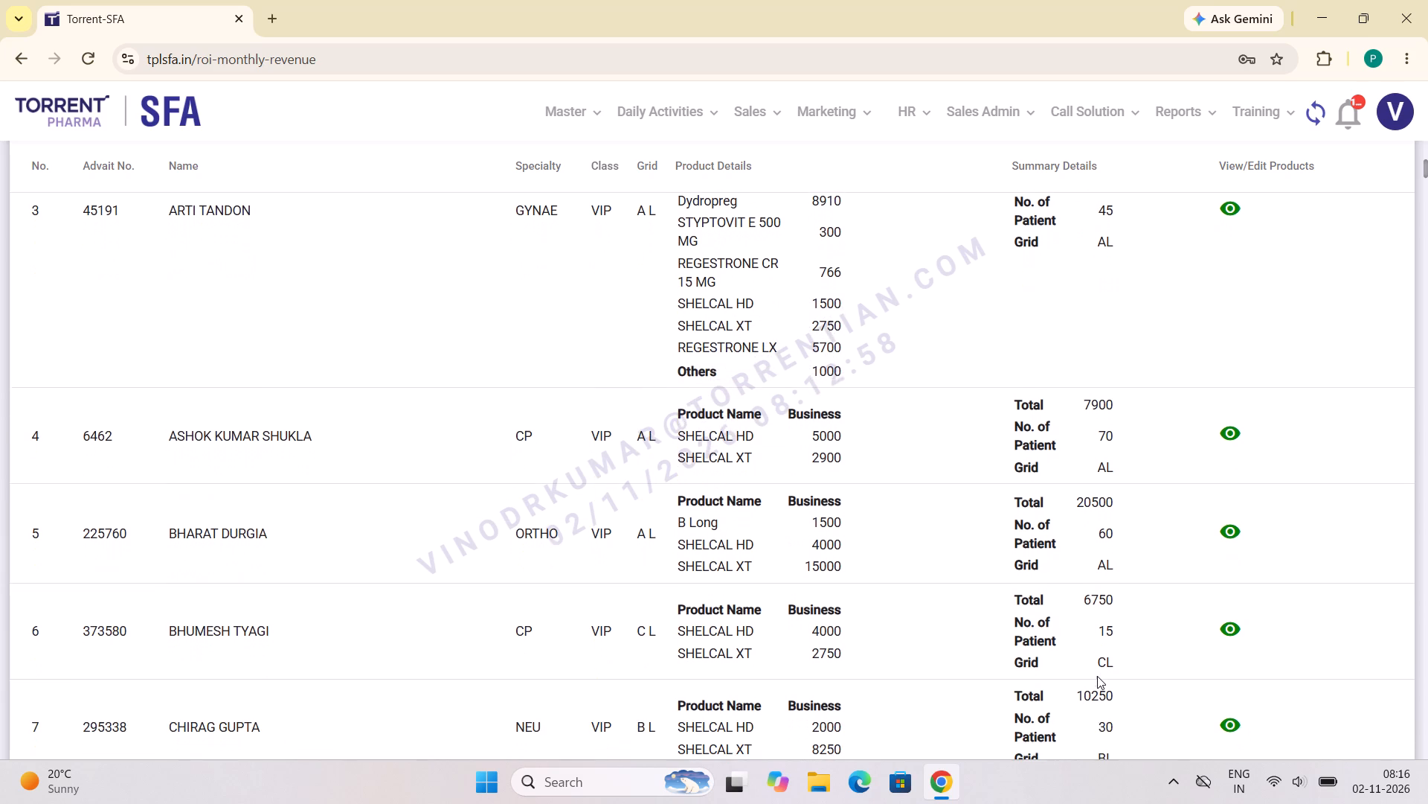
key(Down)
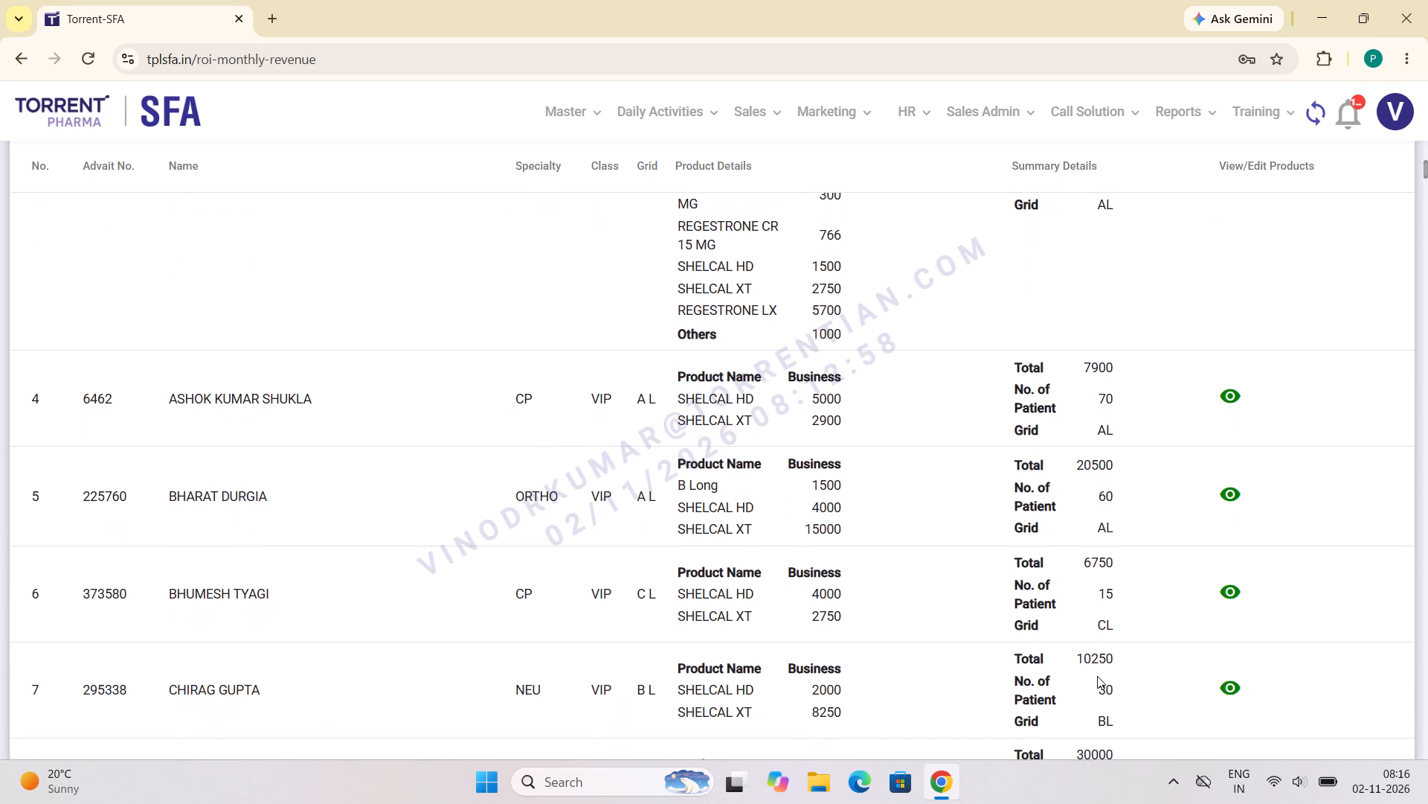
key(Down)
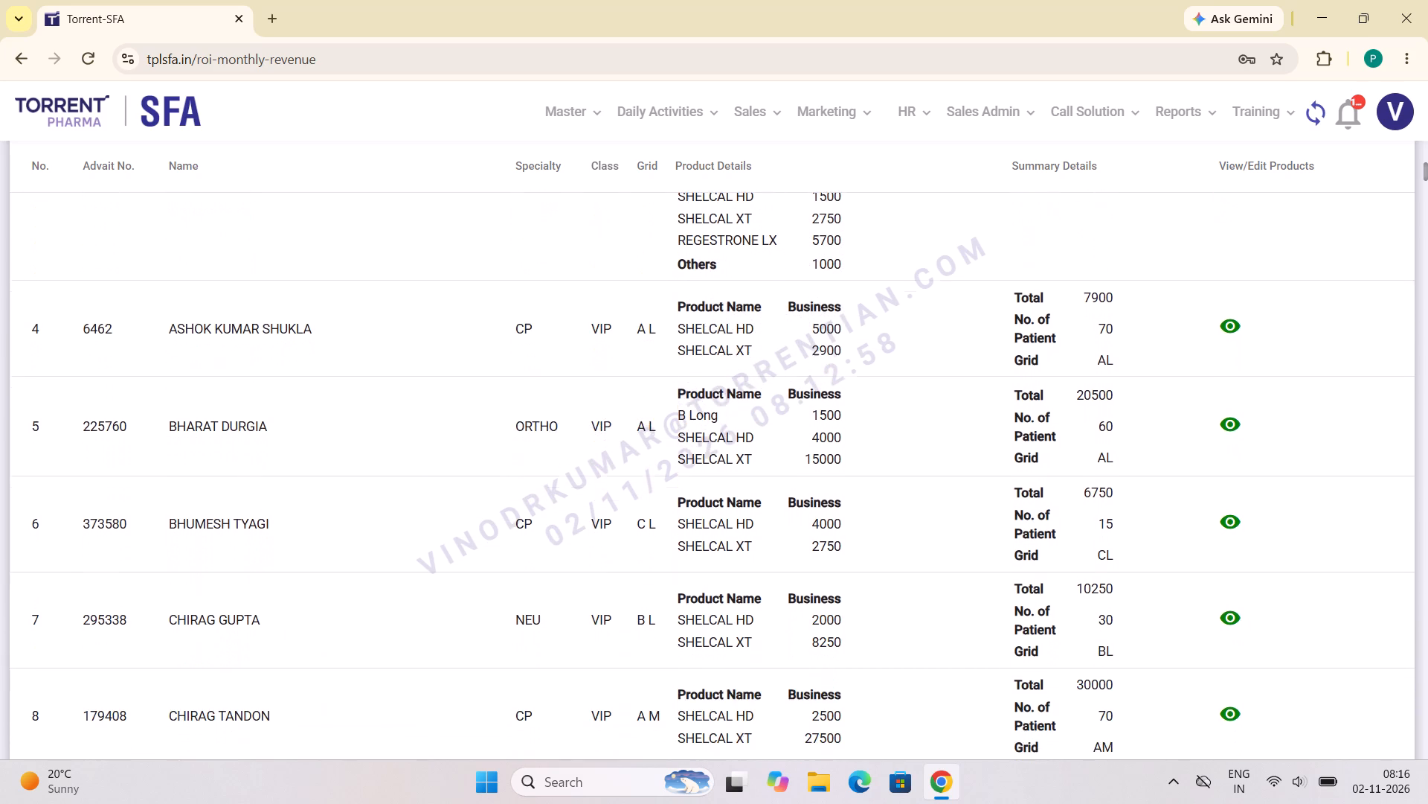
key(Down)
key(Down)
key(Down)
key(Down)
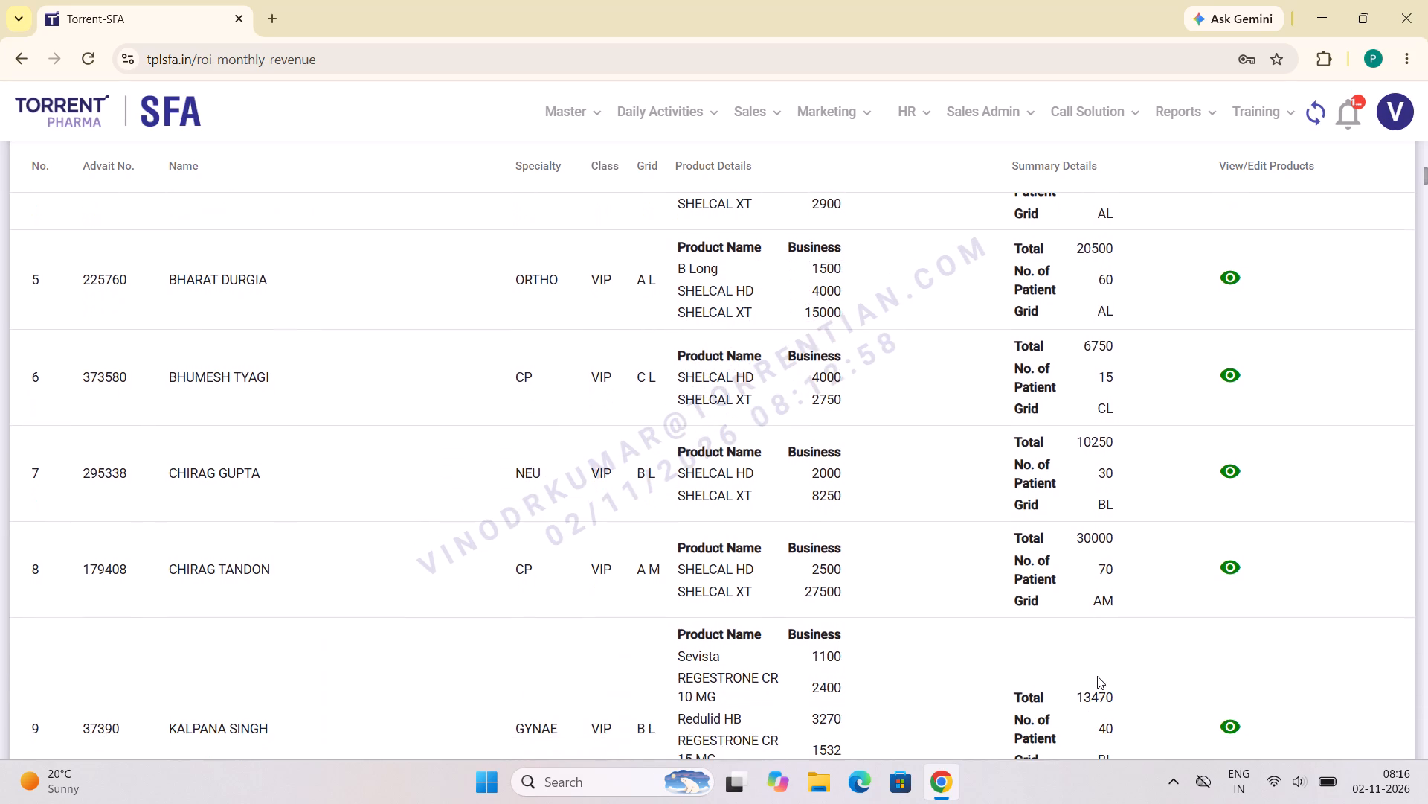
key(Down)
key(Down)
key(Down)
key(Down)
key(Down)
key(Down)
key(Down)
key(Down)
key(Down)
key(Down)
key(Down)
key(Down)
key(Down)
key(Down)
key(Down)
key(Down)
key(Down)
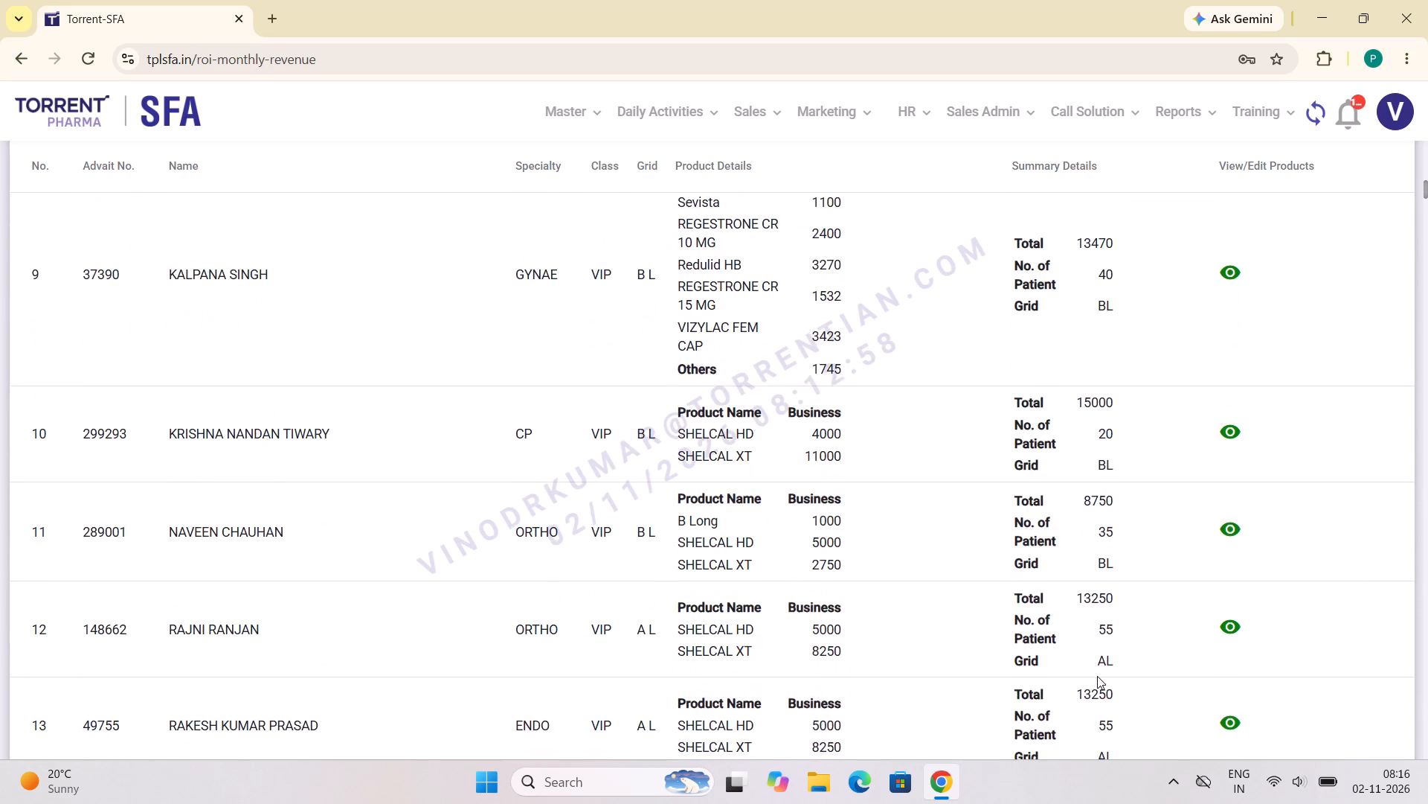
key(Down)
key(Down)
key(Down)
key(Down)
key(Down)
key(Down)
key(Down)
key(Down)
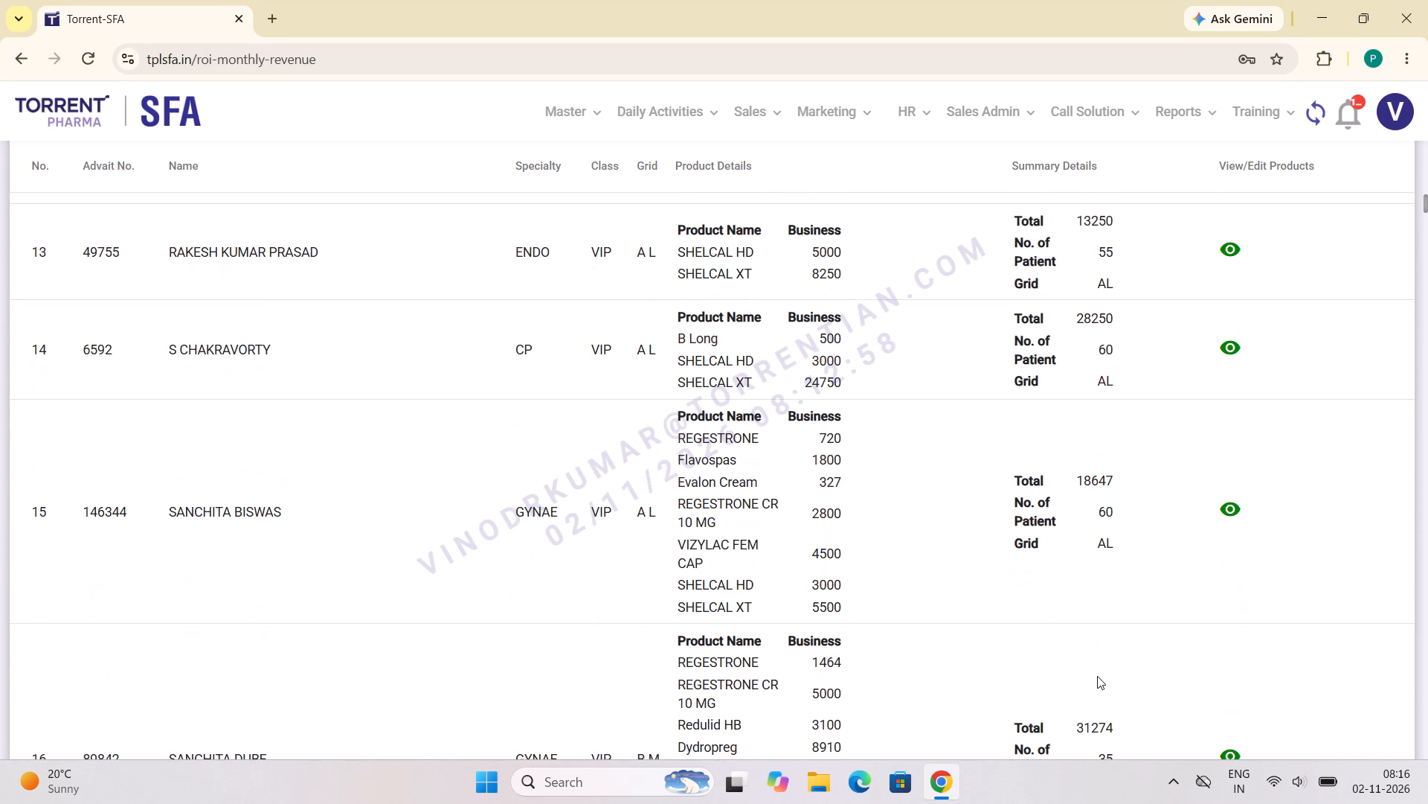
key(Down)
key(Down)
key(Down)
key(Down)
key(Down)
key(Down)
key(Down)
key(Down)
key(Down)
key(Down)
key(Down)
key(Down)
key(Down)
key(Down)
key(Down)
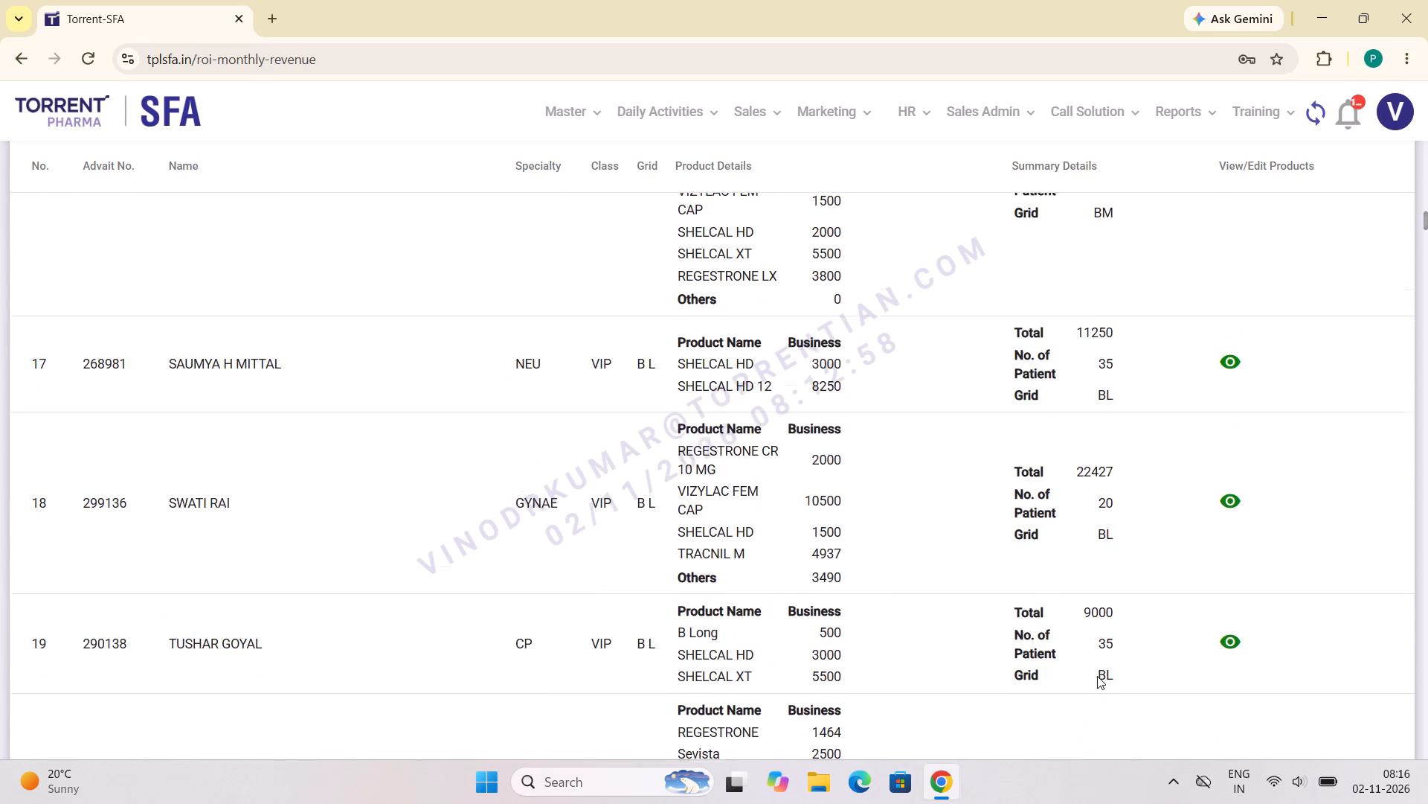
key(Down)
key(Down)
key(Down)
key(Down)
key(Down)
key(Down)
key(Down)
key(Down)
key(Down)
key(Down)
key(Down)
key(Down)
key(Down)
key(Down)
key(Down)
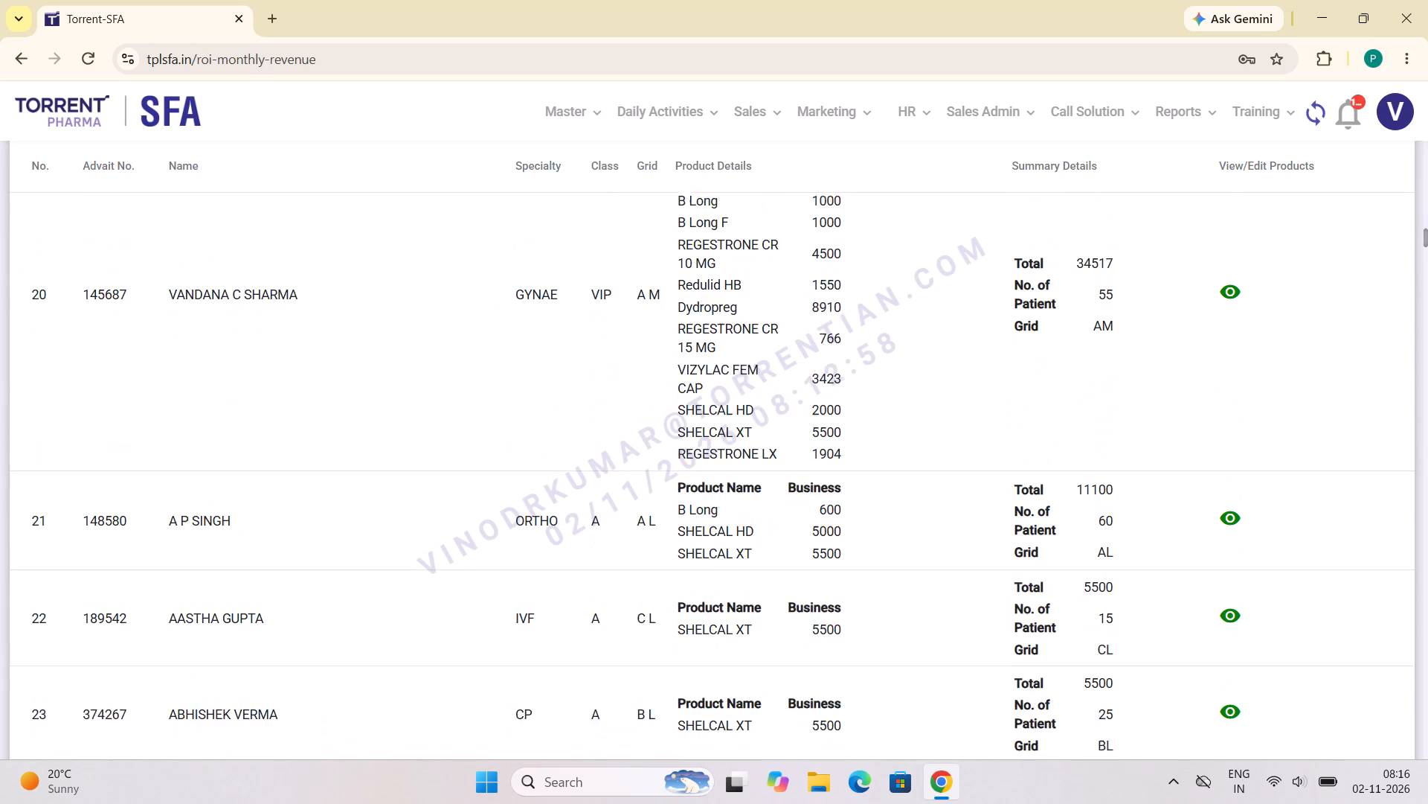
key(Down)
key(Down)
key(Down)
key(Down)
key(Down)
key(Down)
key(Down)
key(Down)
key(Down)
key(Down)
key(Down)
key(Down)
key(Down)
key(Down)
key(Down)
key(Down)
key(Down)
key(Down)
key(Down)
key(Down)
key(Down)
key(Down)
key(Down)
key(Down)
key(Down)
key(Down)
key(Down)
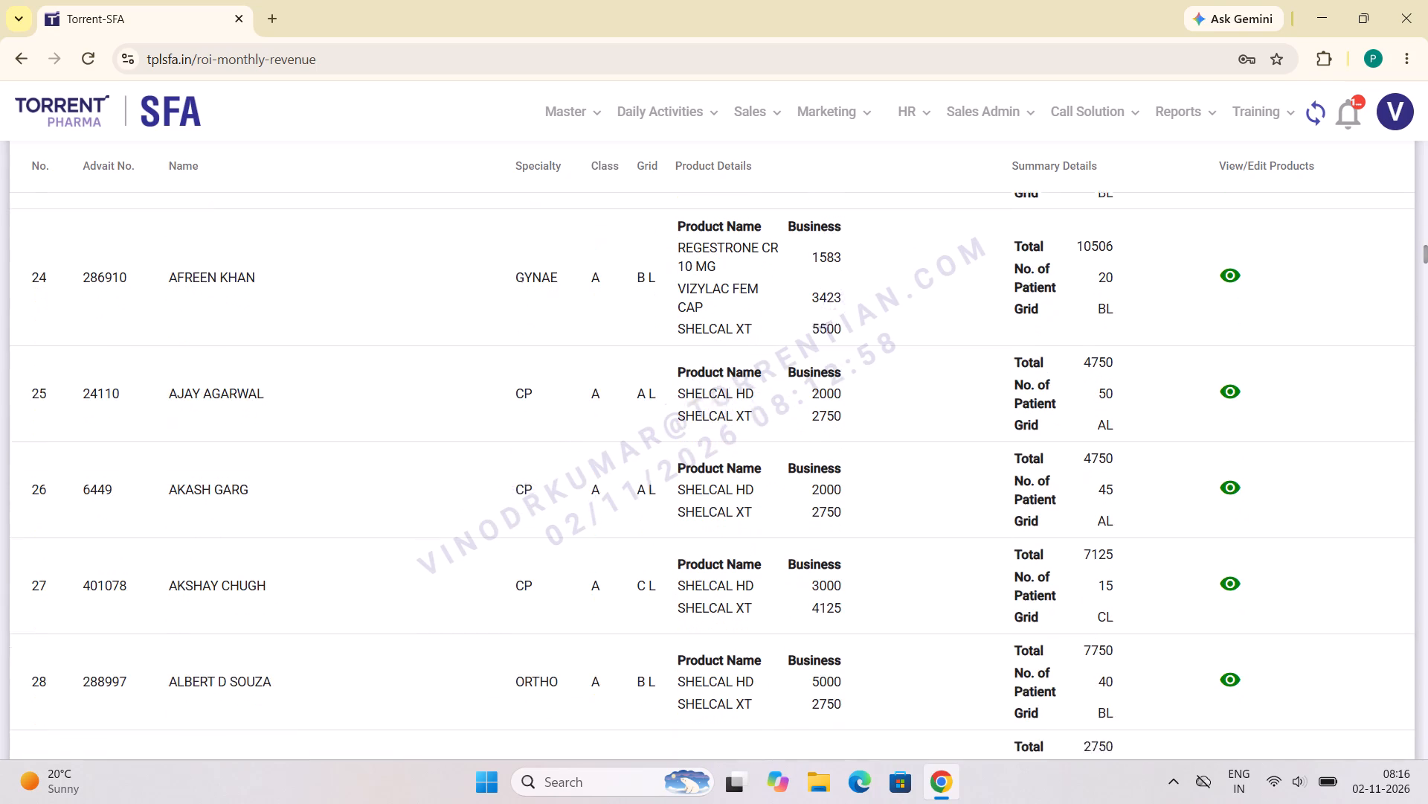
key(Down)
key(Down)
key(Down)
key(Down)
key(Down)
key(Down)
key(Down)
key(Down)
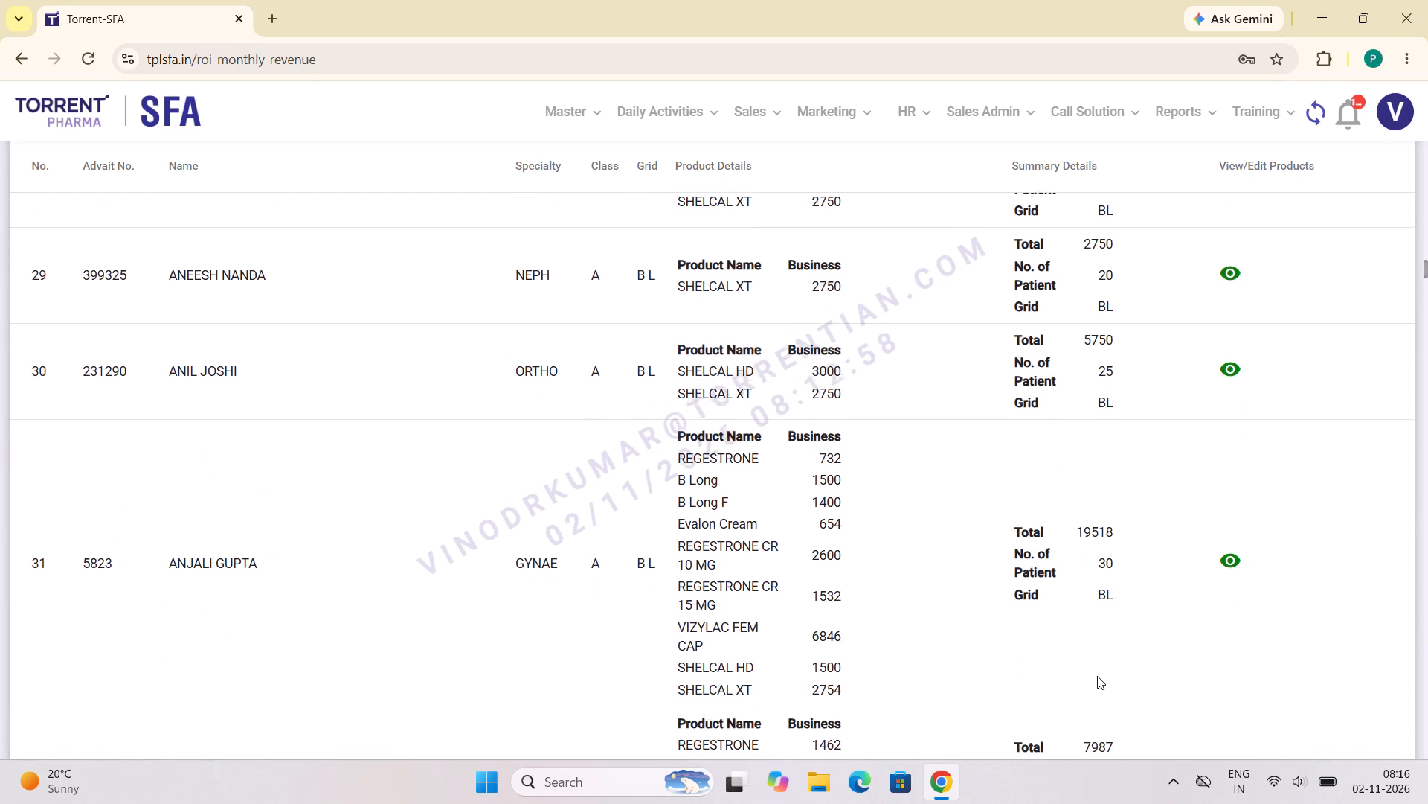
key(Down)
key(Down)
key(Down)
key(Down)
key(Down)
key(Down)
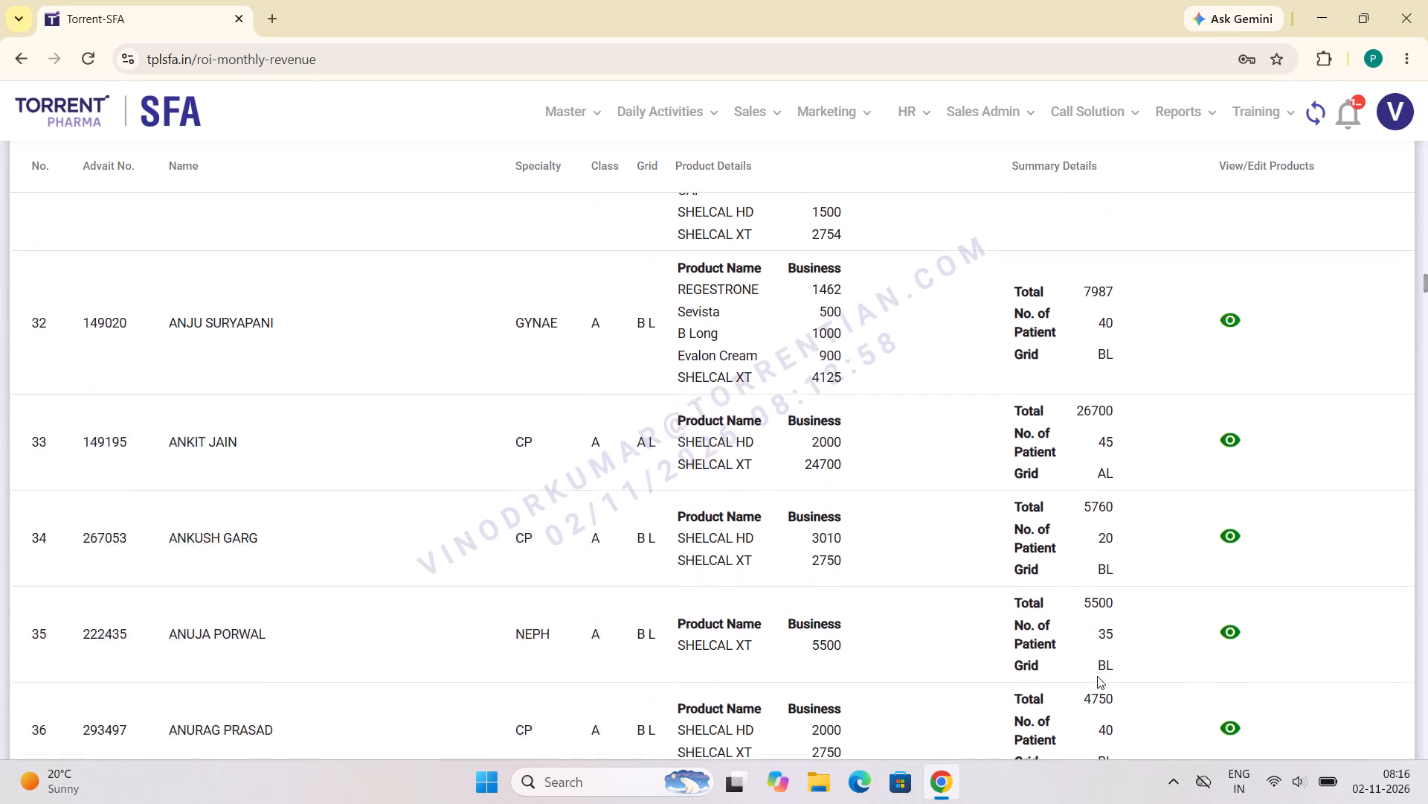
key(Down)
key(Down)
key(Down)
key(Down)
key(Down)
key(Down)
key(Down)
key(Down)
key(Down)
key(Down)
key(Down)
key(Down)
key(Down)
key(Down)
key(Down)
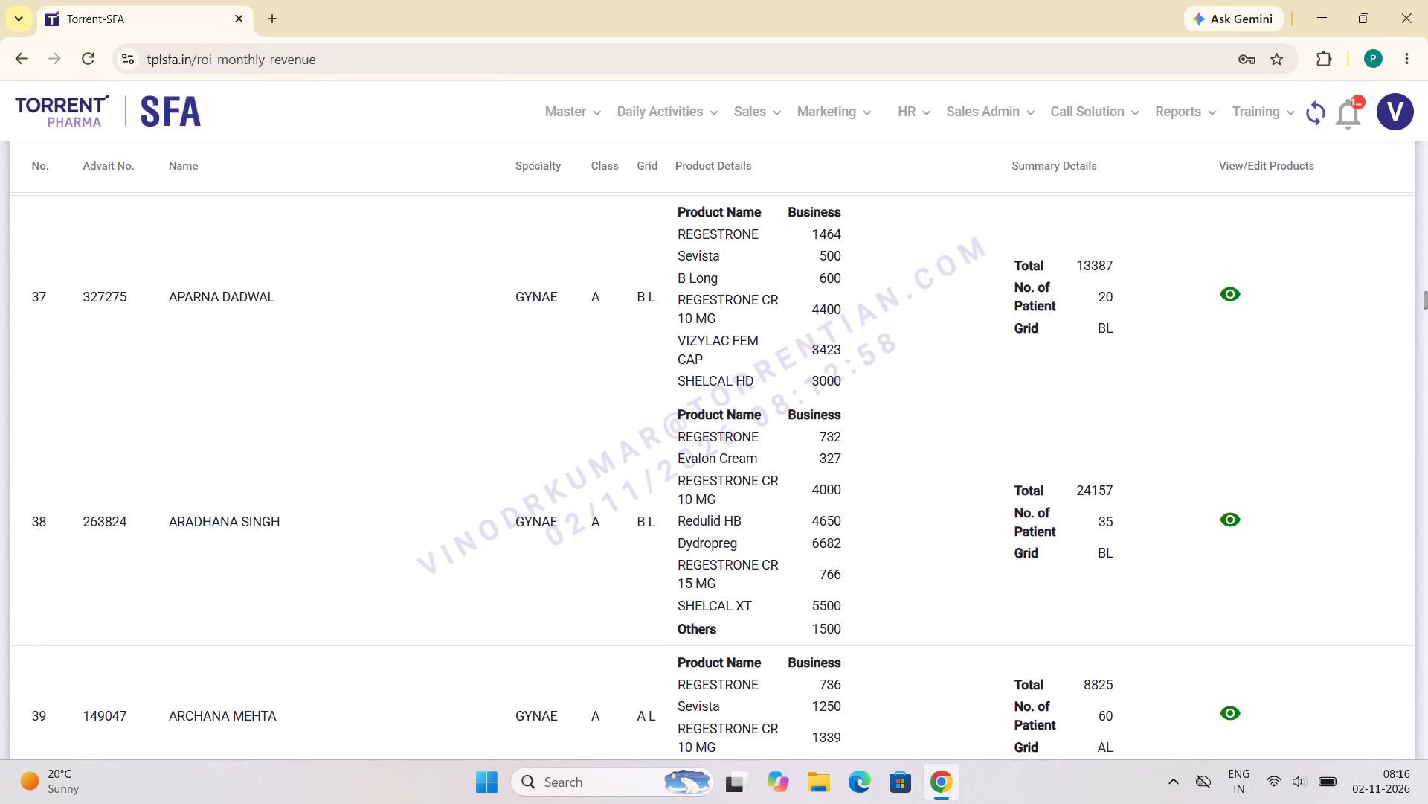
Examine the product business entries of the doctors from row 39 onward to find the next doctor without any business entered.
key(Down)
key(Down)
key(Down)
key(Down)
key(Down)
key(Down)
key(Down)
key(Down)
key(Down)
key(Down)
key(Down)
key(Down)
key(Down)
key(Down)
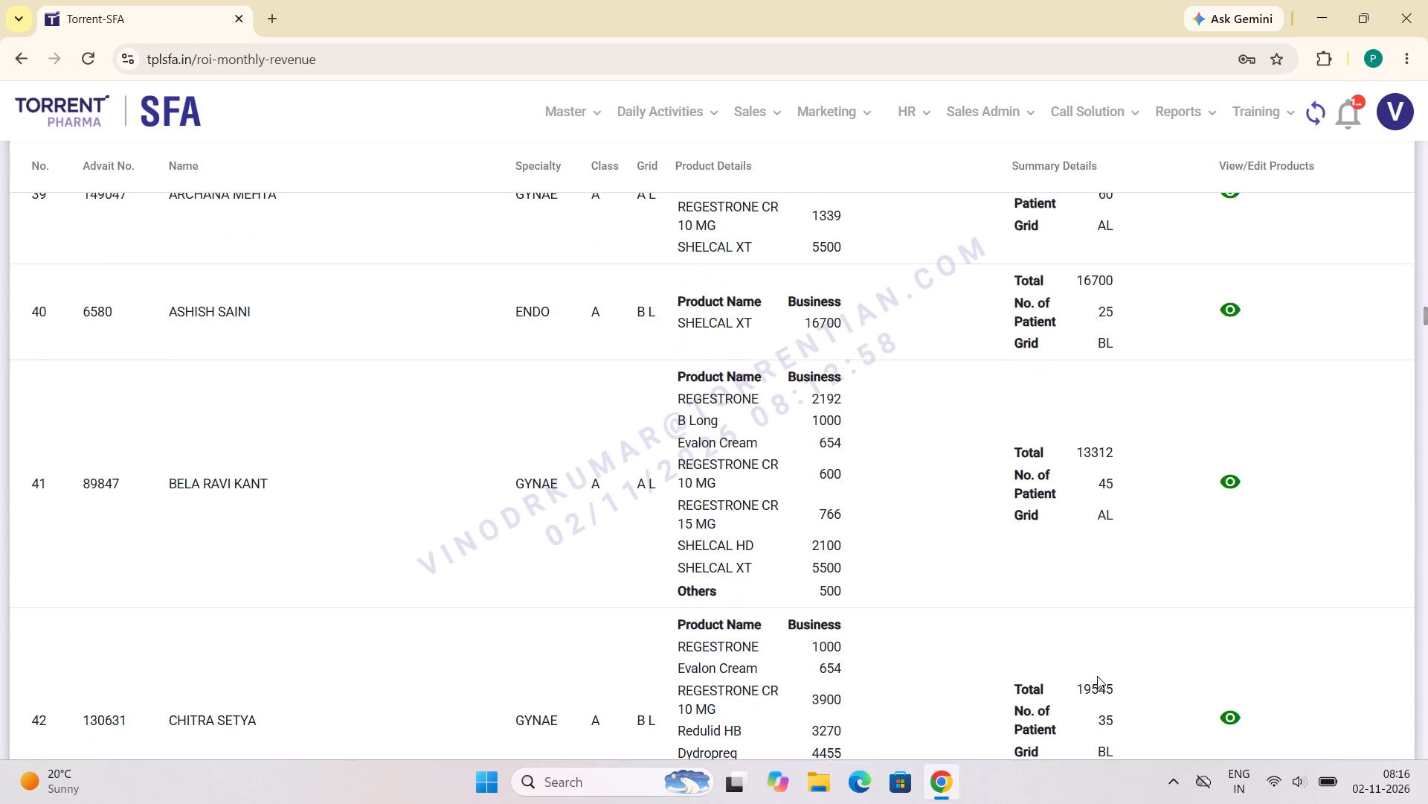
key(Down)
key(Down)
key(Down)
key(Down)
key(Down)
key(Down)
key(Down)
key(Down)
key(Down)
key(Down)
key(Down)
key(Down)
key(Down)
key(Down)
key(Down)
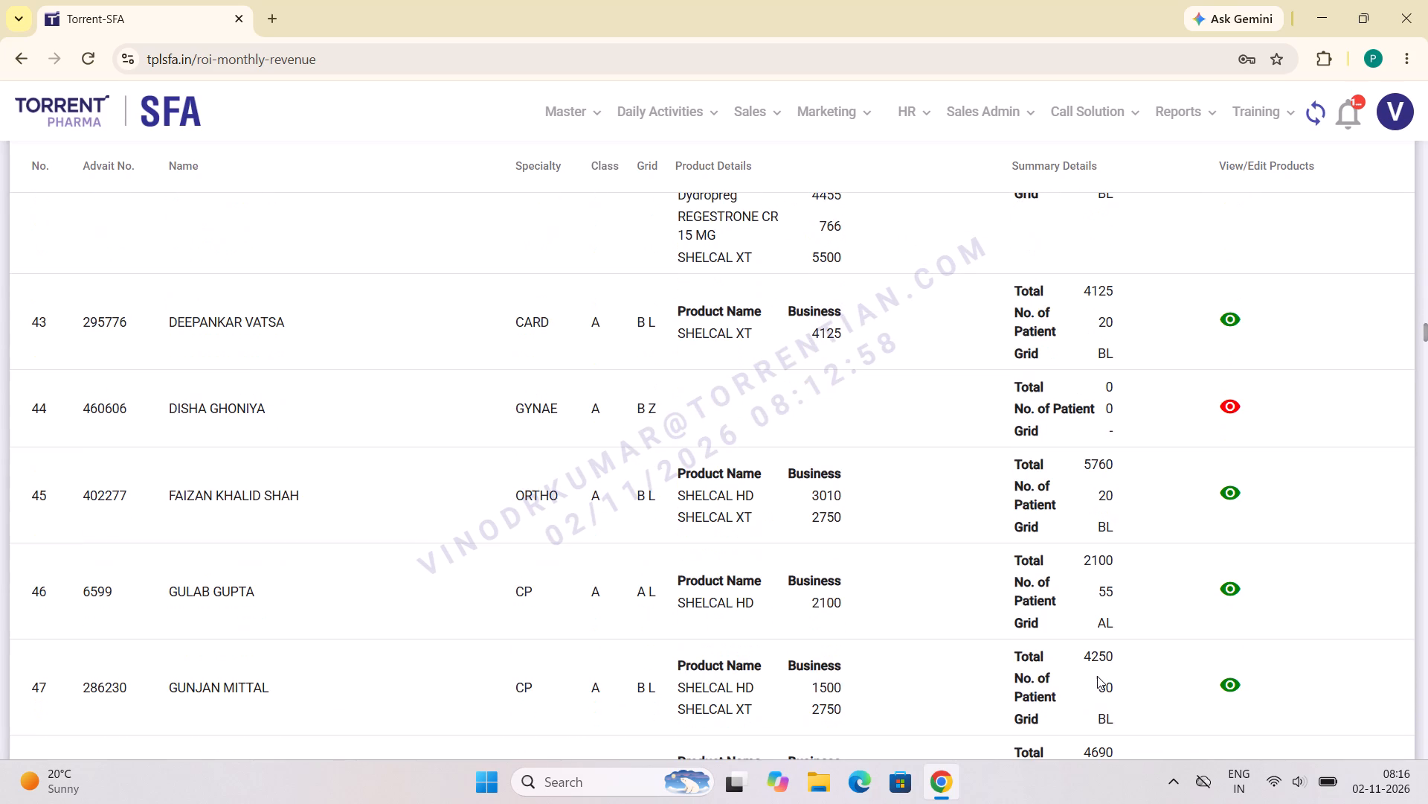
In the product details of the doctor in row 44, set the REGESTRONE CR 10 MG business to 1750.
click(1232, 404)
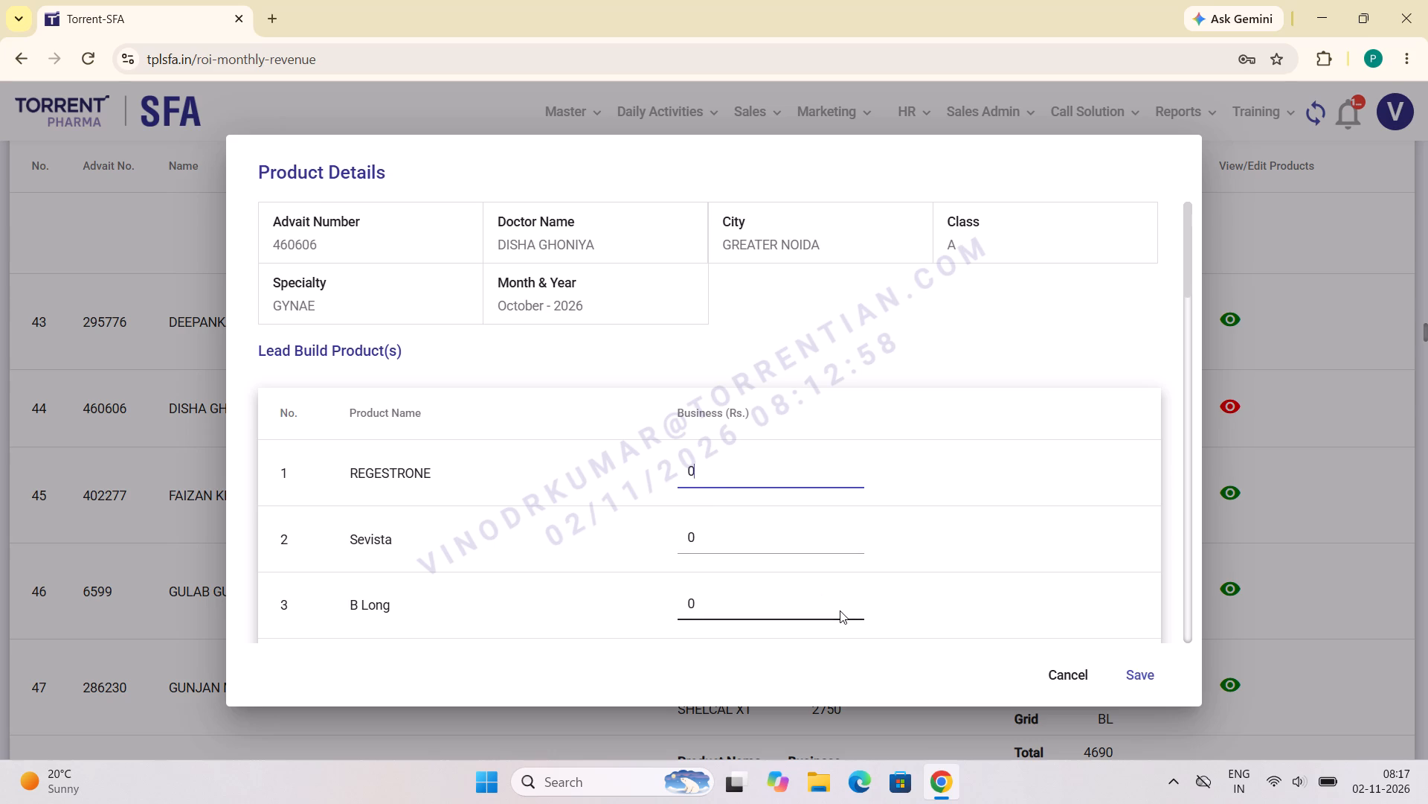
click(1186, 401)
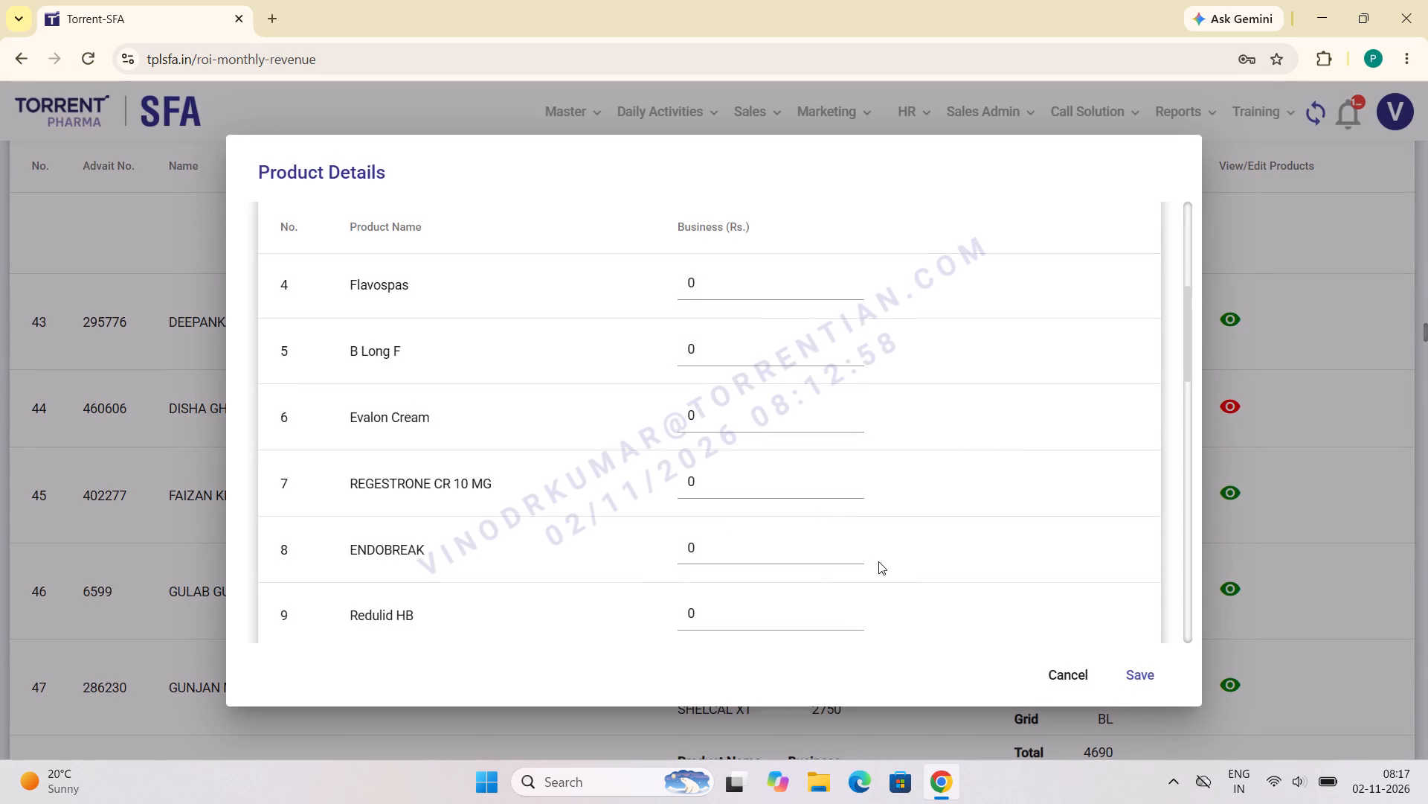
click(709, 475)
key(BackSpace)
text(1750)
Set the SHELCAL HD business of the doctor in row 44 to 2100.
click(1191, 435)
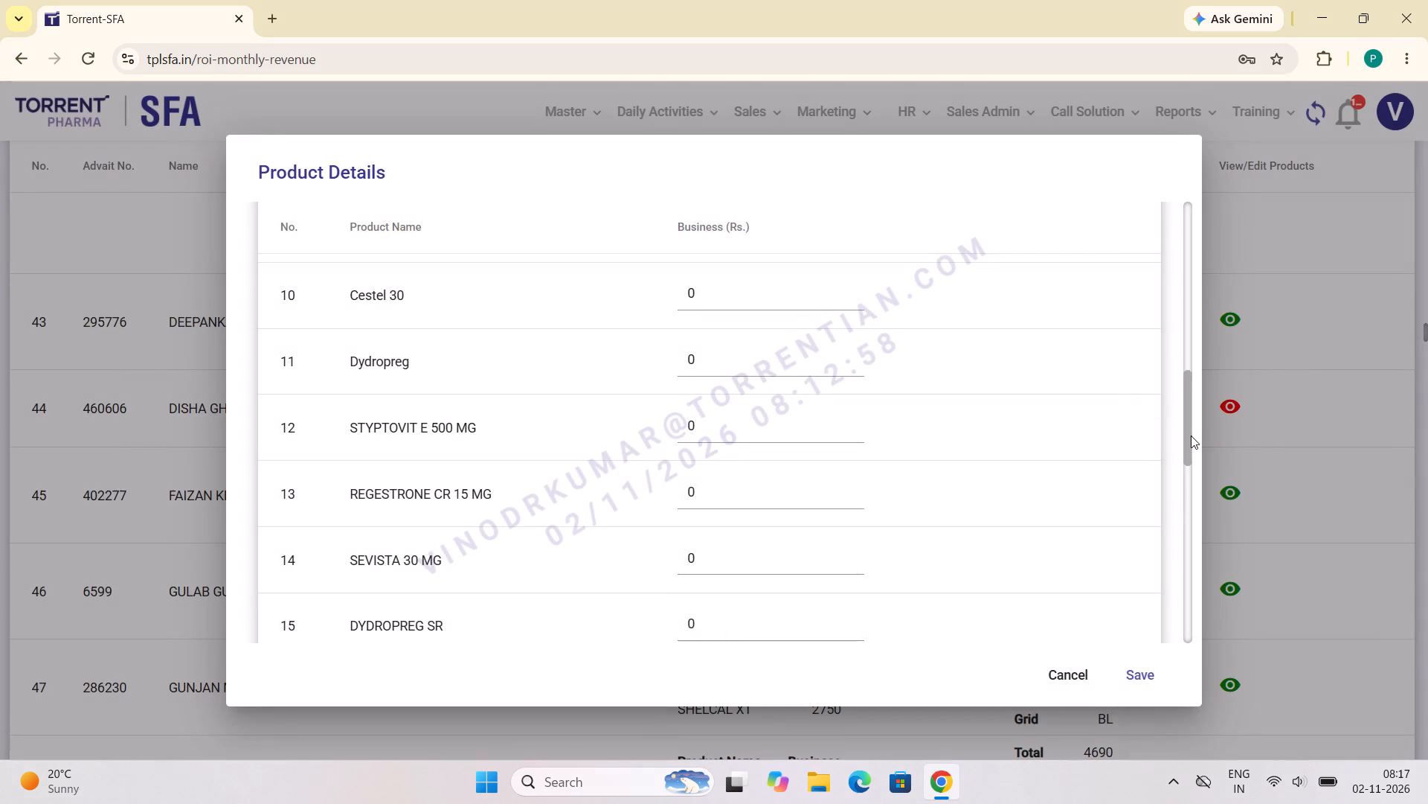
click(1191, 435)
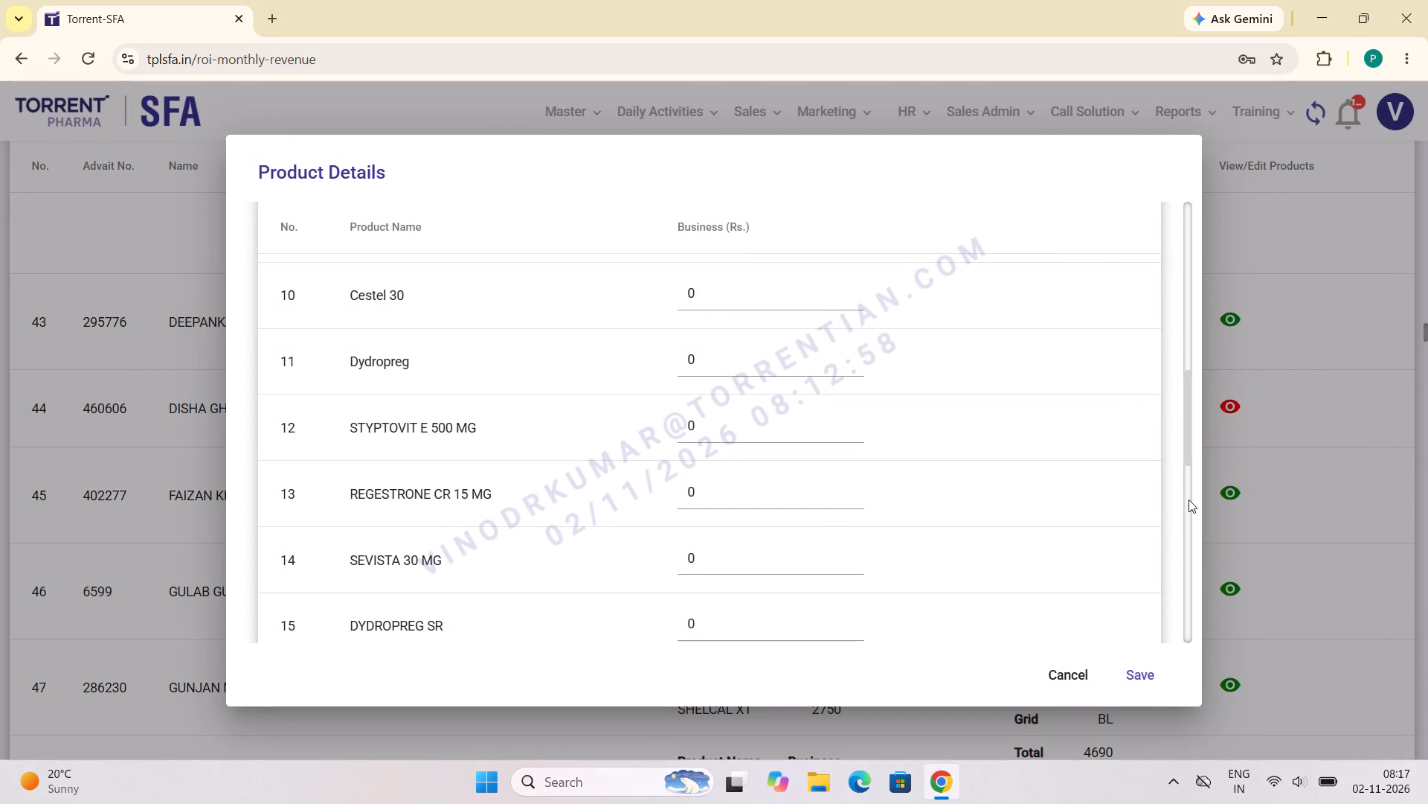
click(1189, 500)
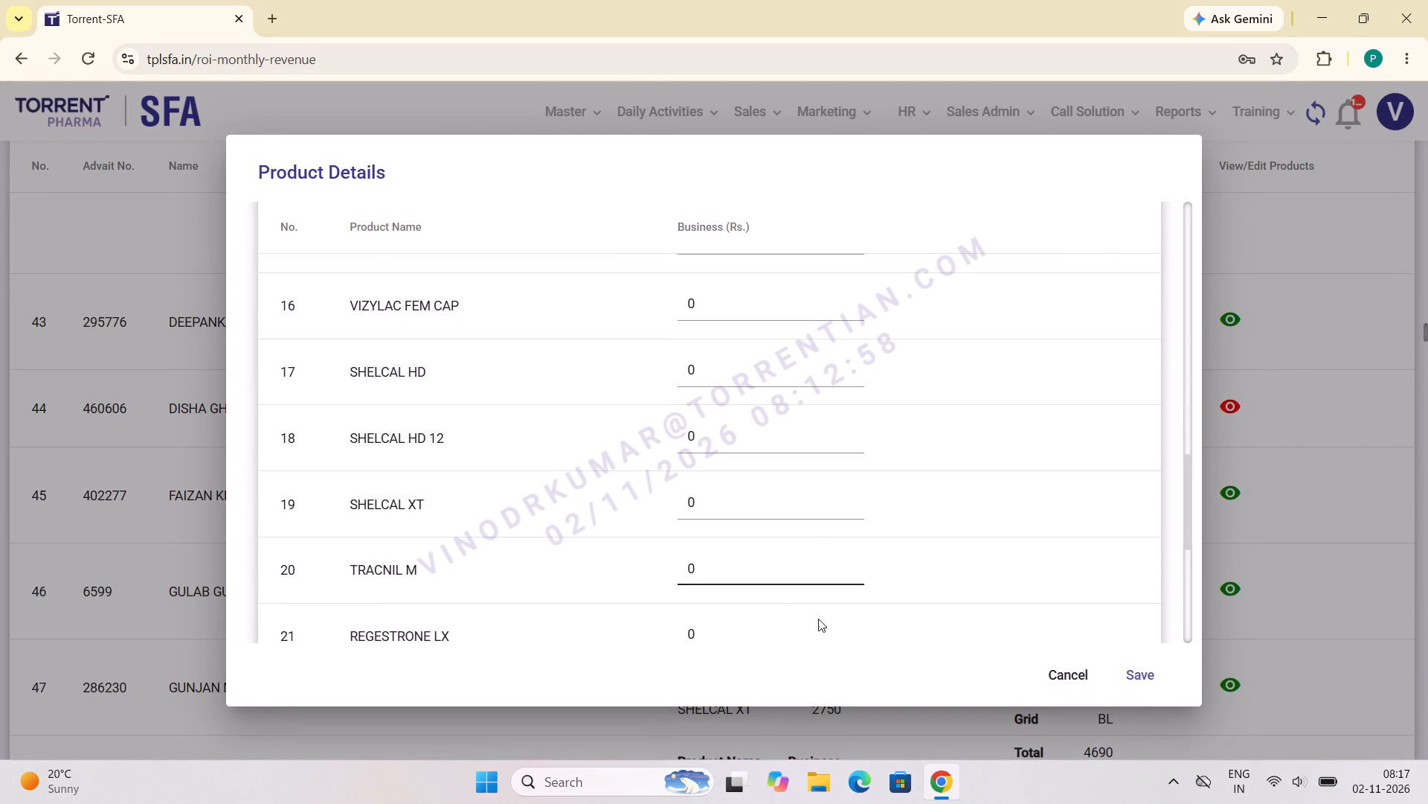
click(709, 368)
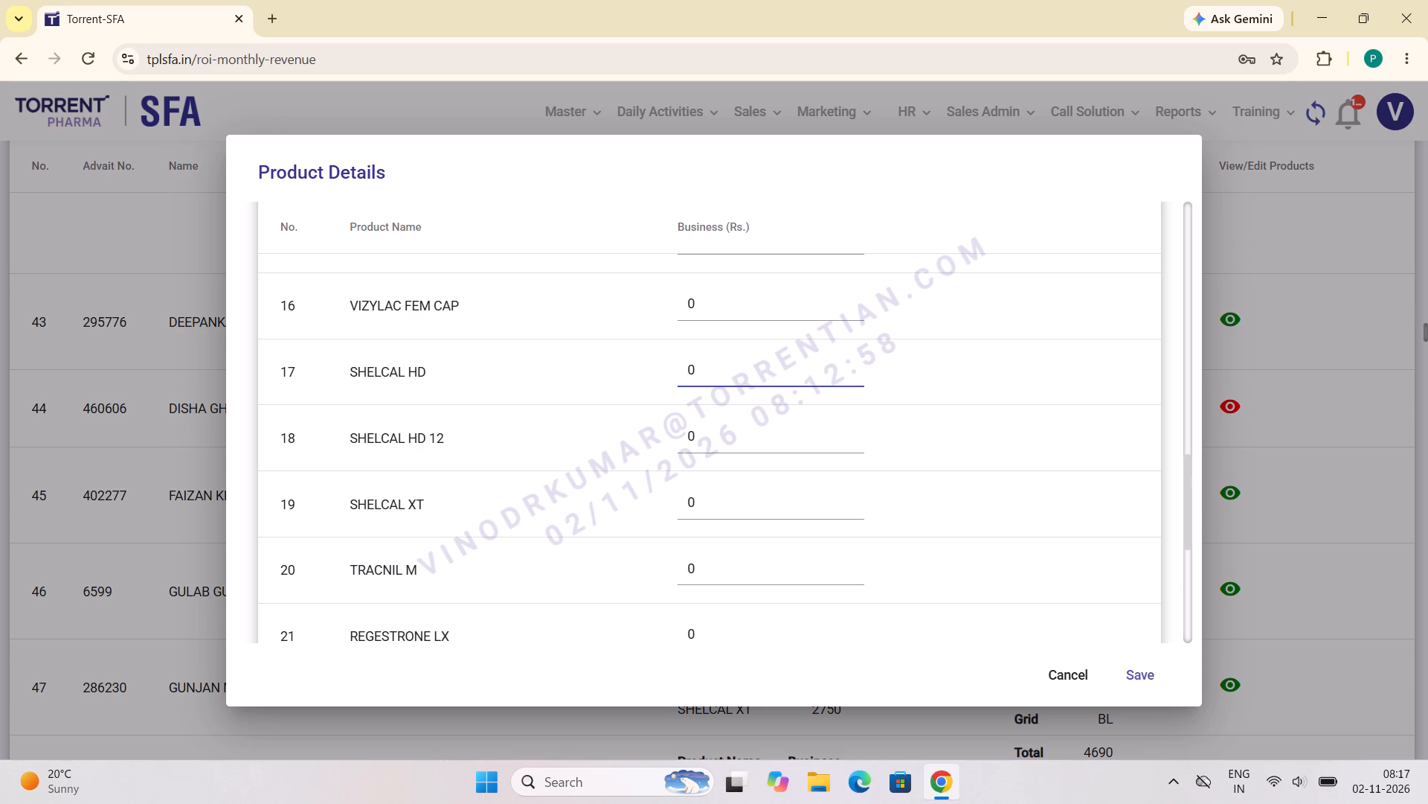
key(BackSpace)
key(2)
key(1)
text(00)
Set the SHELCAL XT business of the doctor in row 44 to 2750, dismiss the OneDrive backup notification, and save the product details.
click(709, 502)
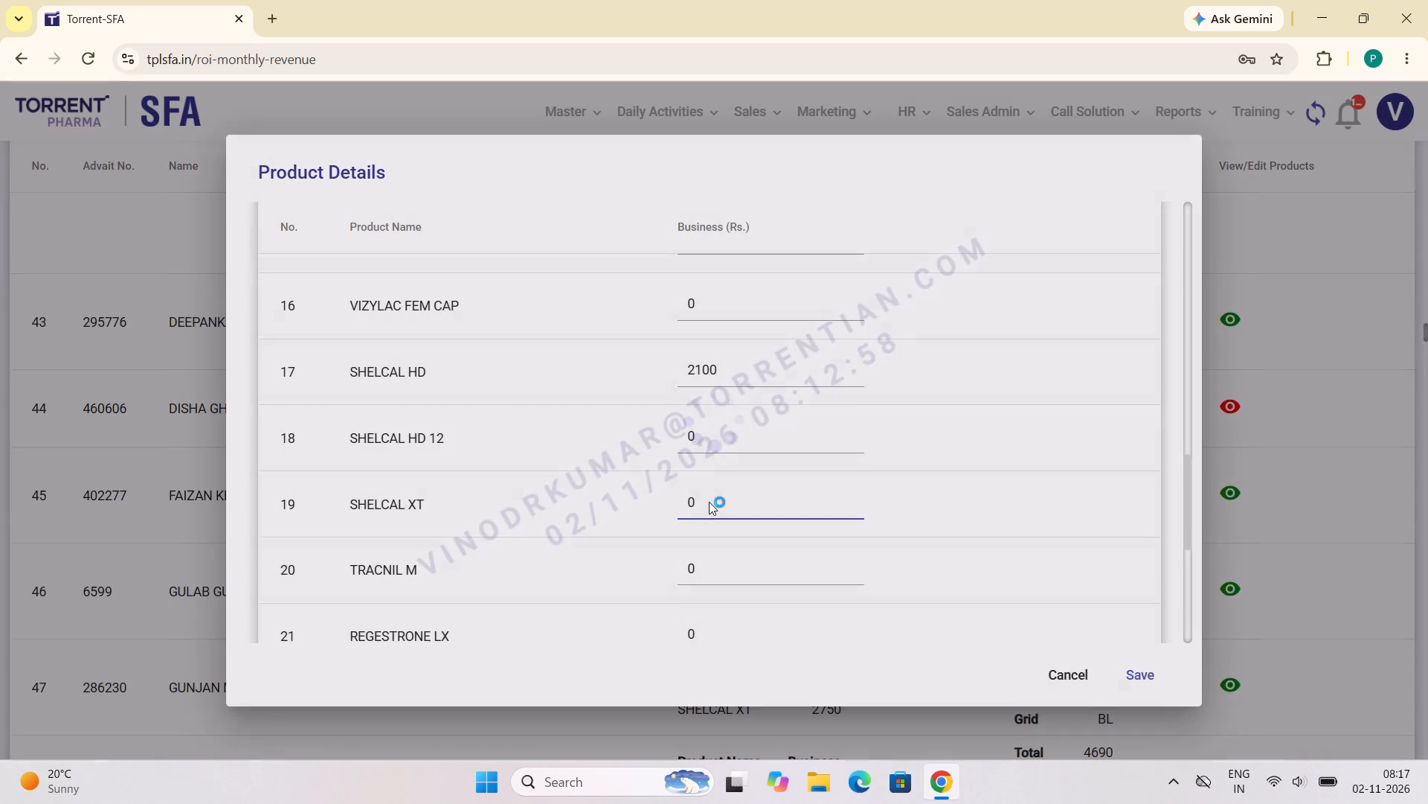
key(BackSpace)
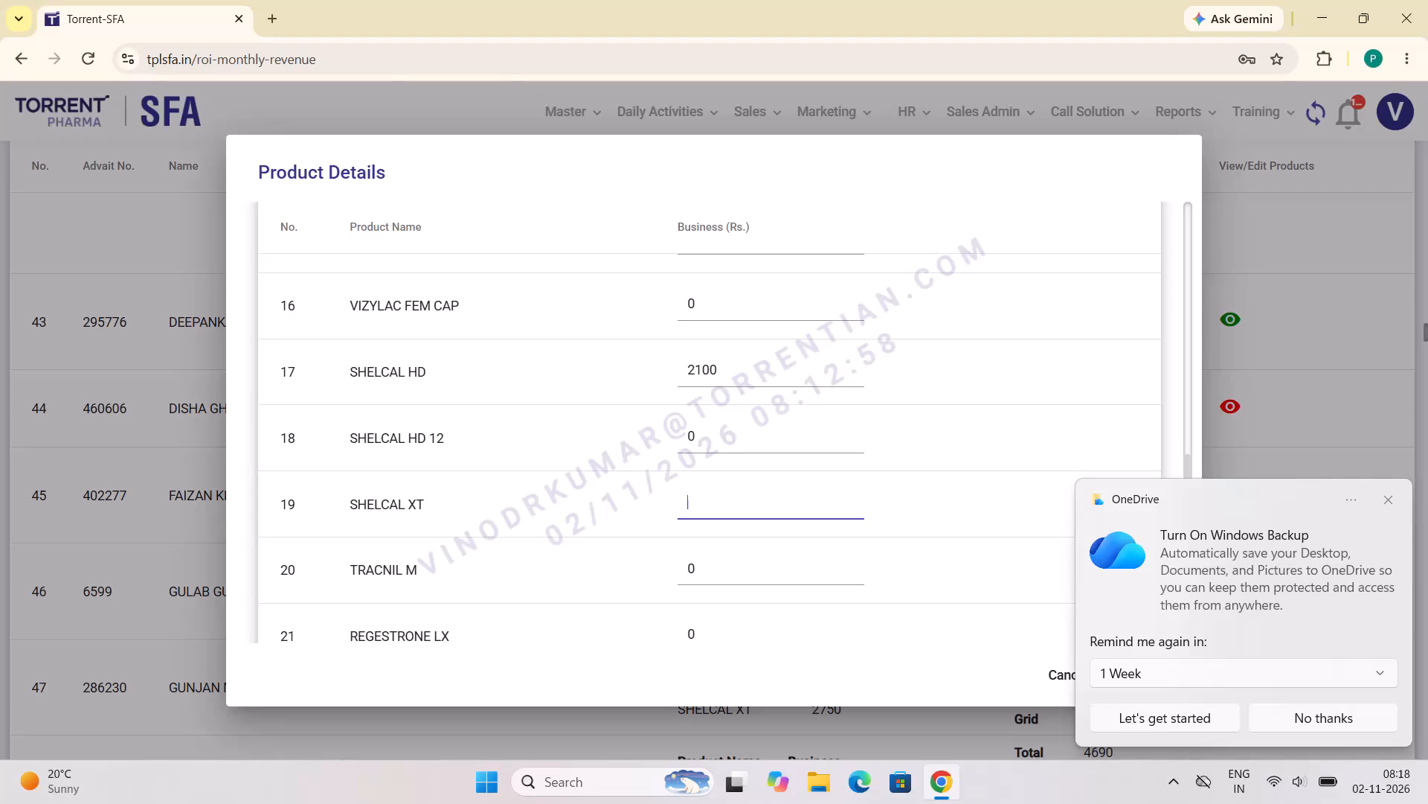
key(2)
text(750)
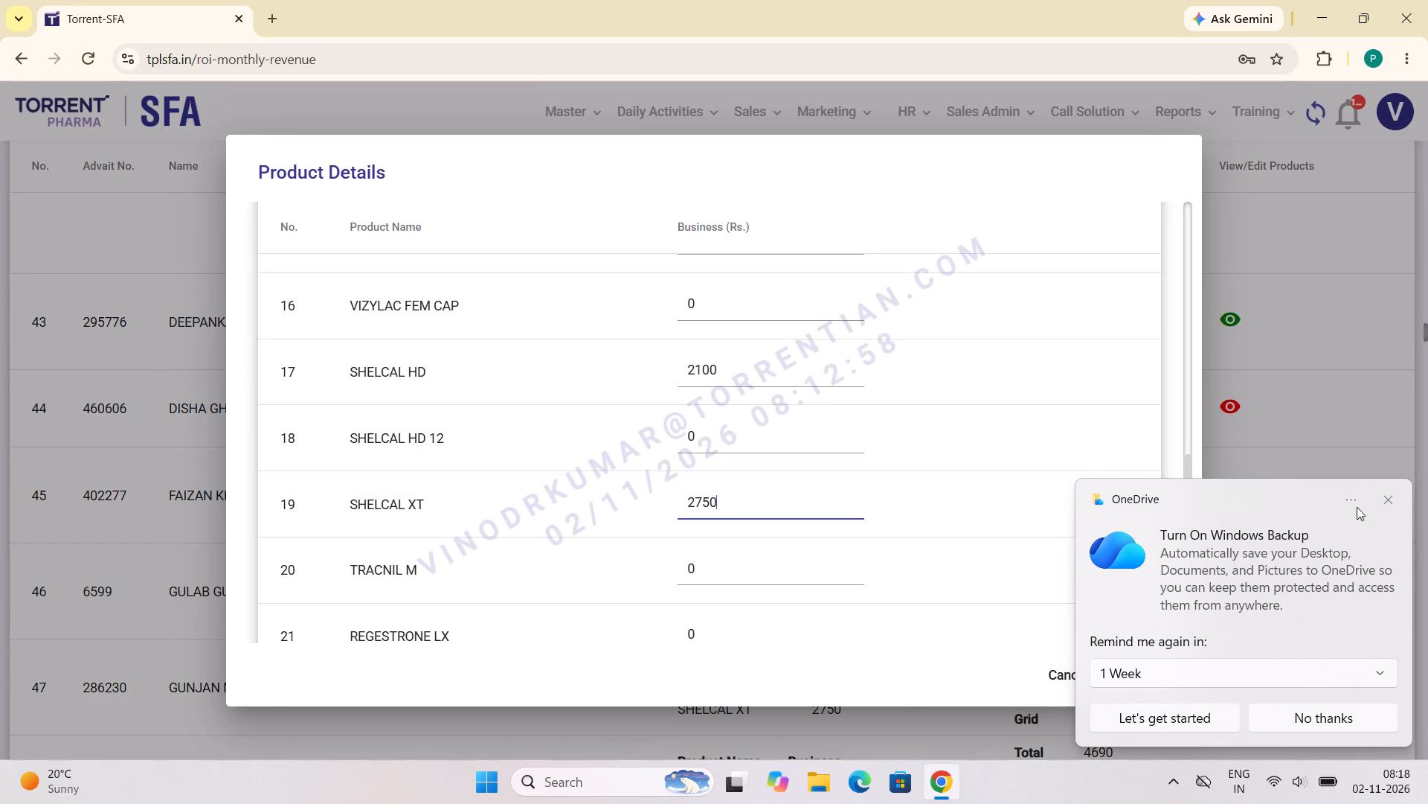
click(1386, 499)
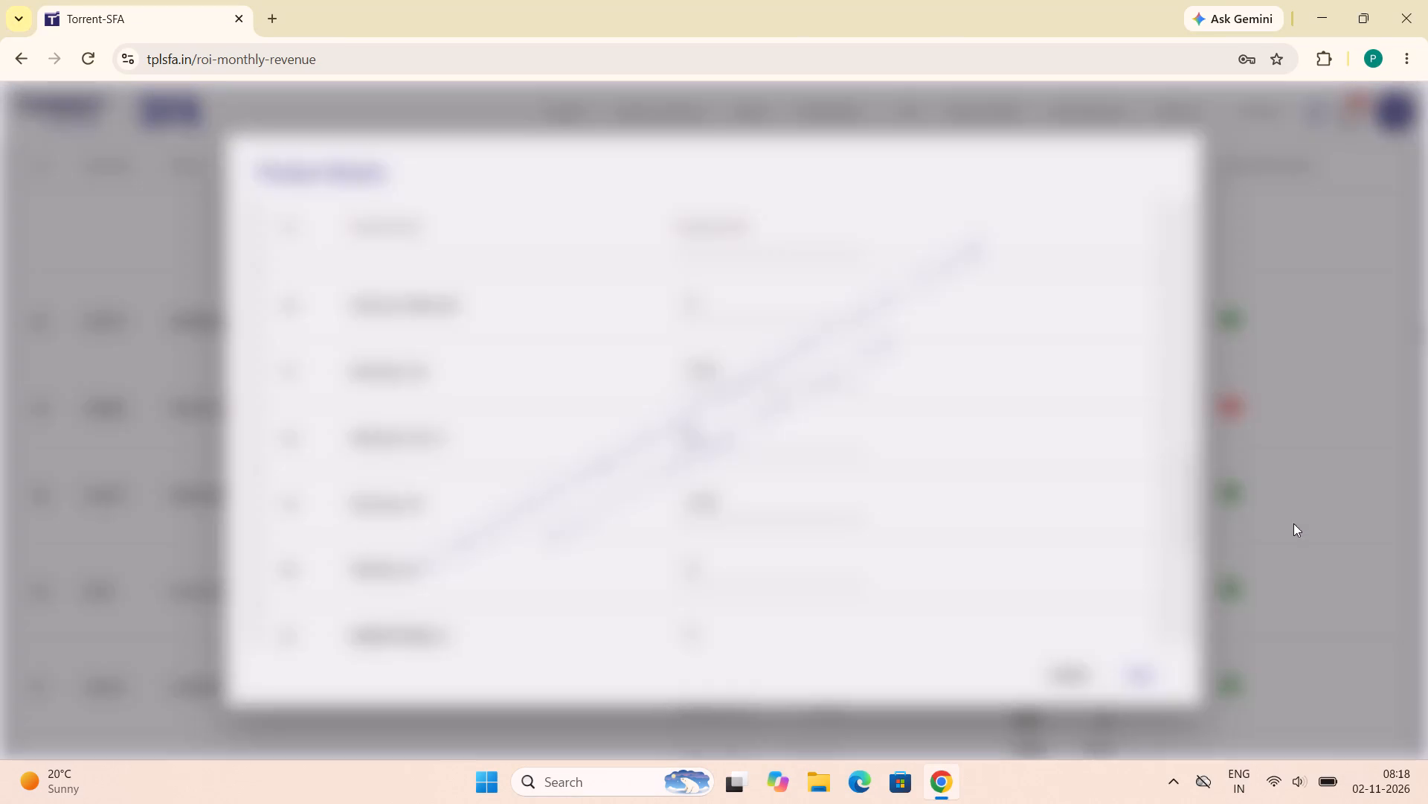
click(999, 590)
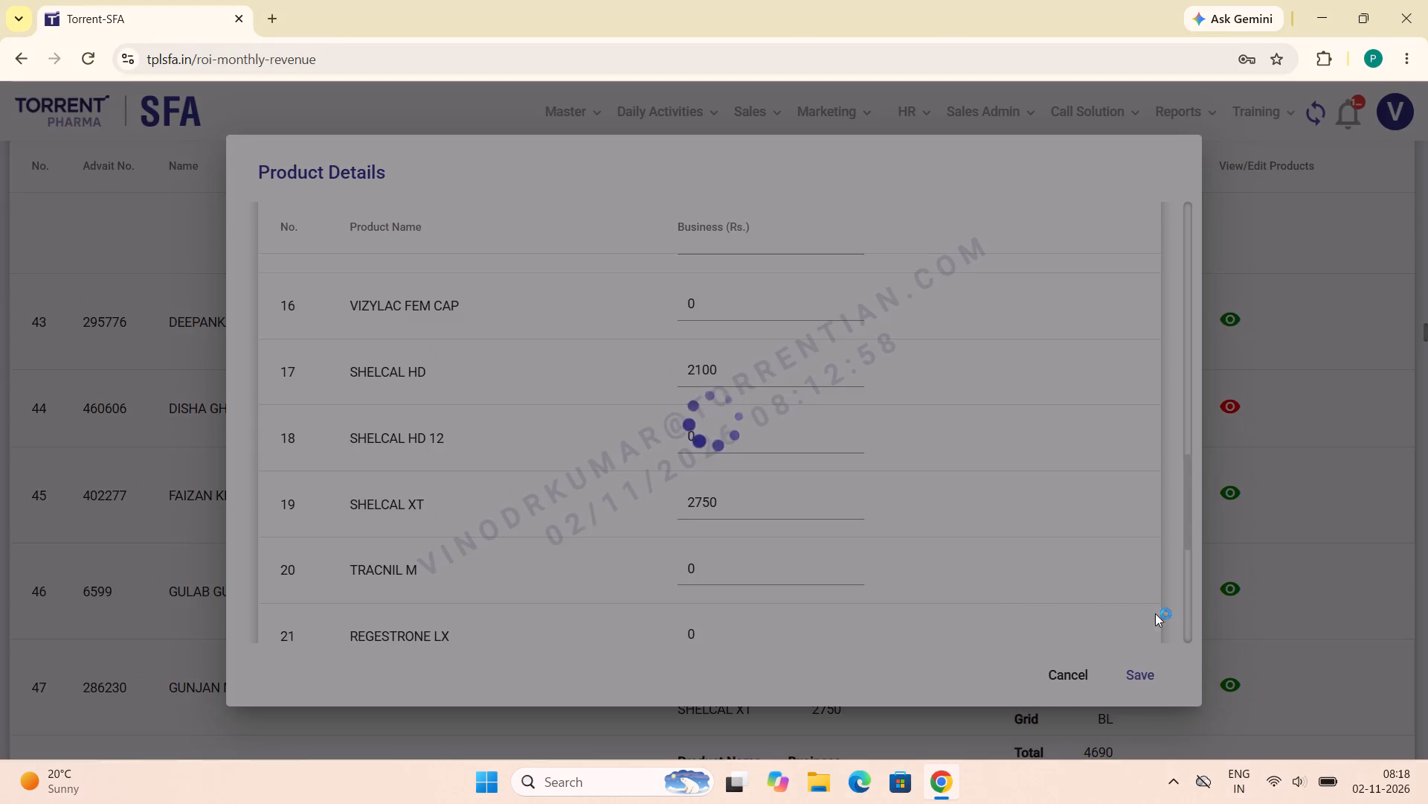
click(1144, 683)
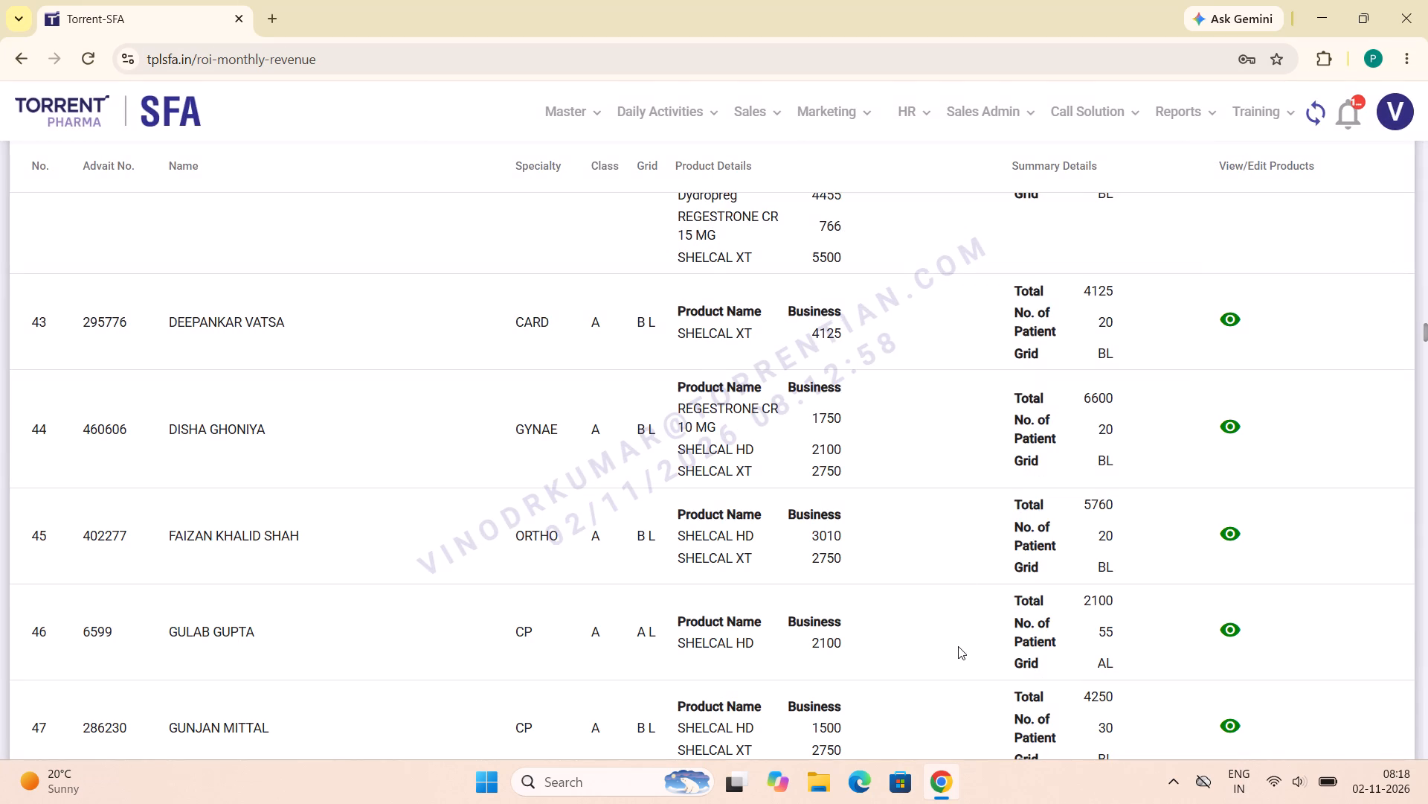
Examine the product business entries of the doctors after row 44 to find the next doctor without any business entered.
key(Down)
key(Down)
key(Down)
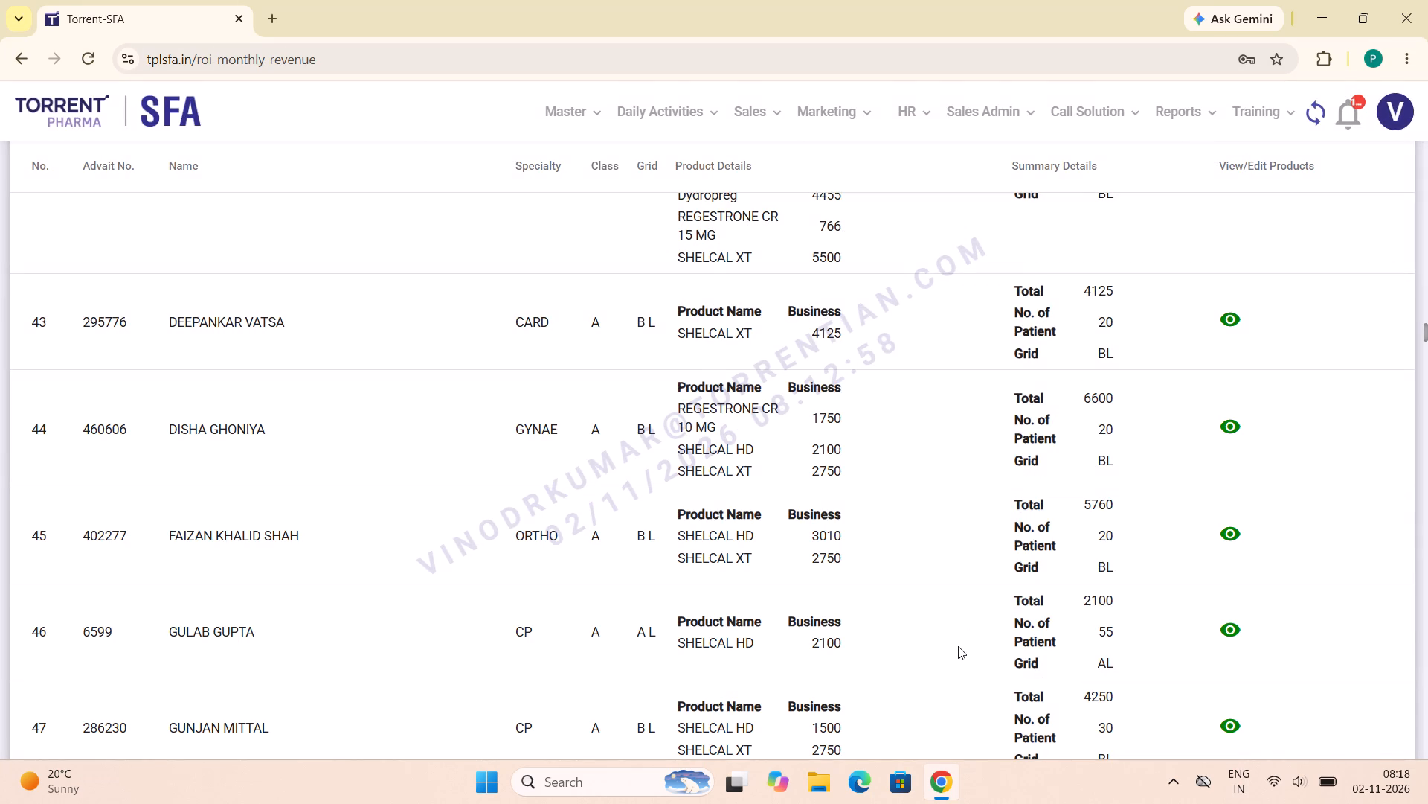
click(958, 646)
key(Down)
key(Down)
key(Down)
key(Down)
key(Down)
key(Down)
key(Down)
key(Down)
key(Down)
key(Down)
key(Down)
key(Down)
key(Down)
key(Down)
key(Down)
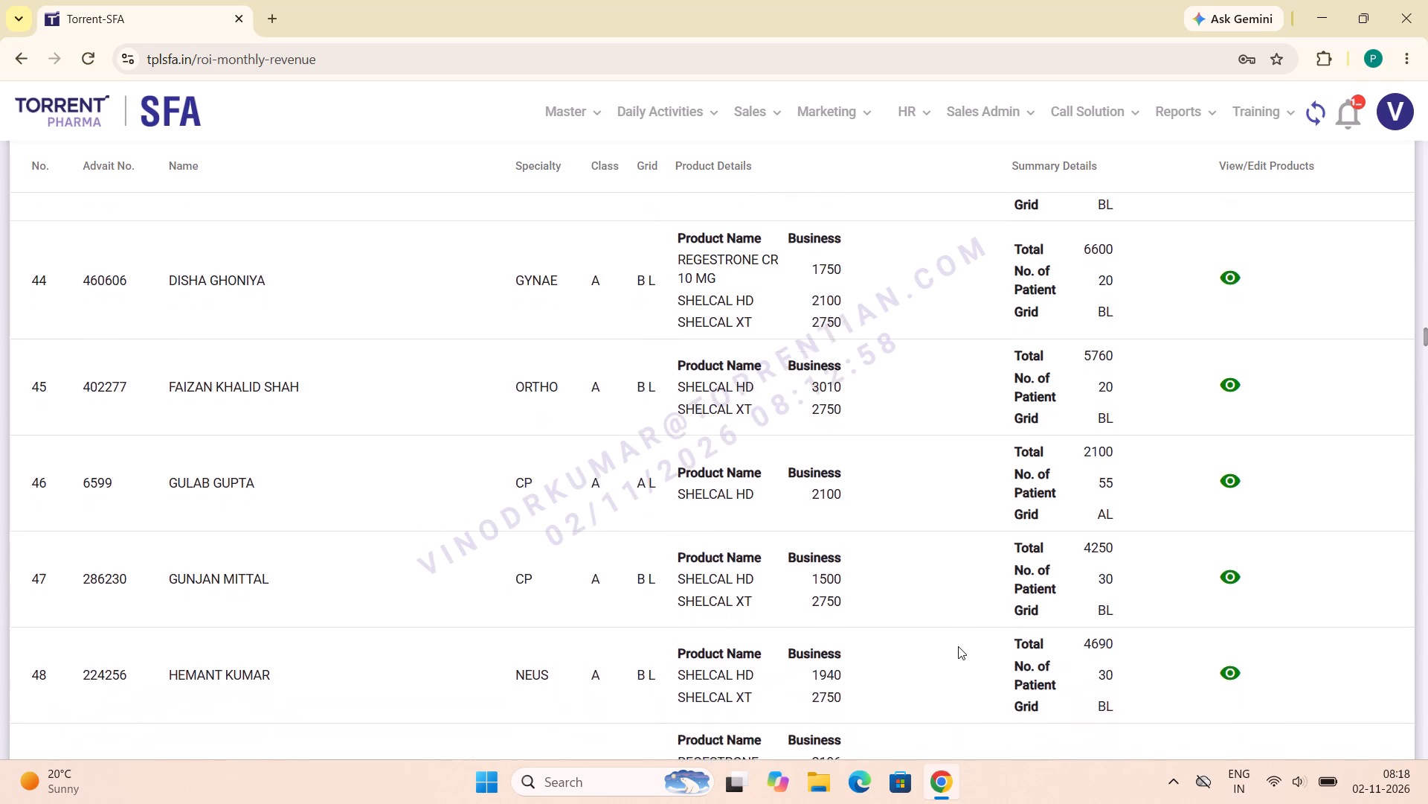
key(Down)
key(Down)
key(Down)
key(Down)
key(Down)
key(Down)
key(Down)
key(Down)
key(Down)
key(Down)
key(Down)
key(Down)
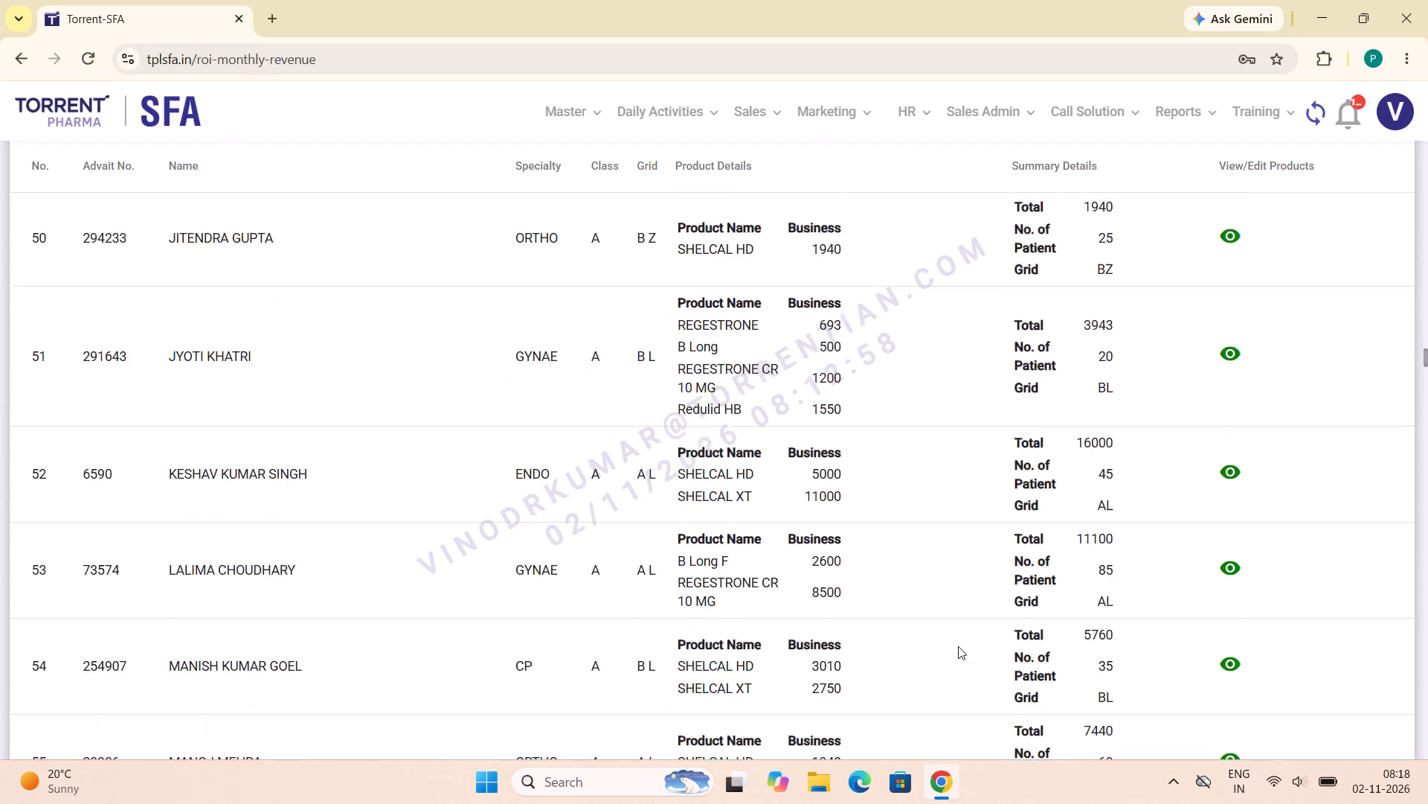
key(Down)
key(Down)
key(Down)
key(Down)
key(Down)
key(Down)
key(Down)
key(Down)
key(Down)
key(Down)
key(Down)
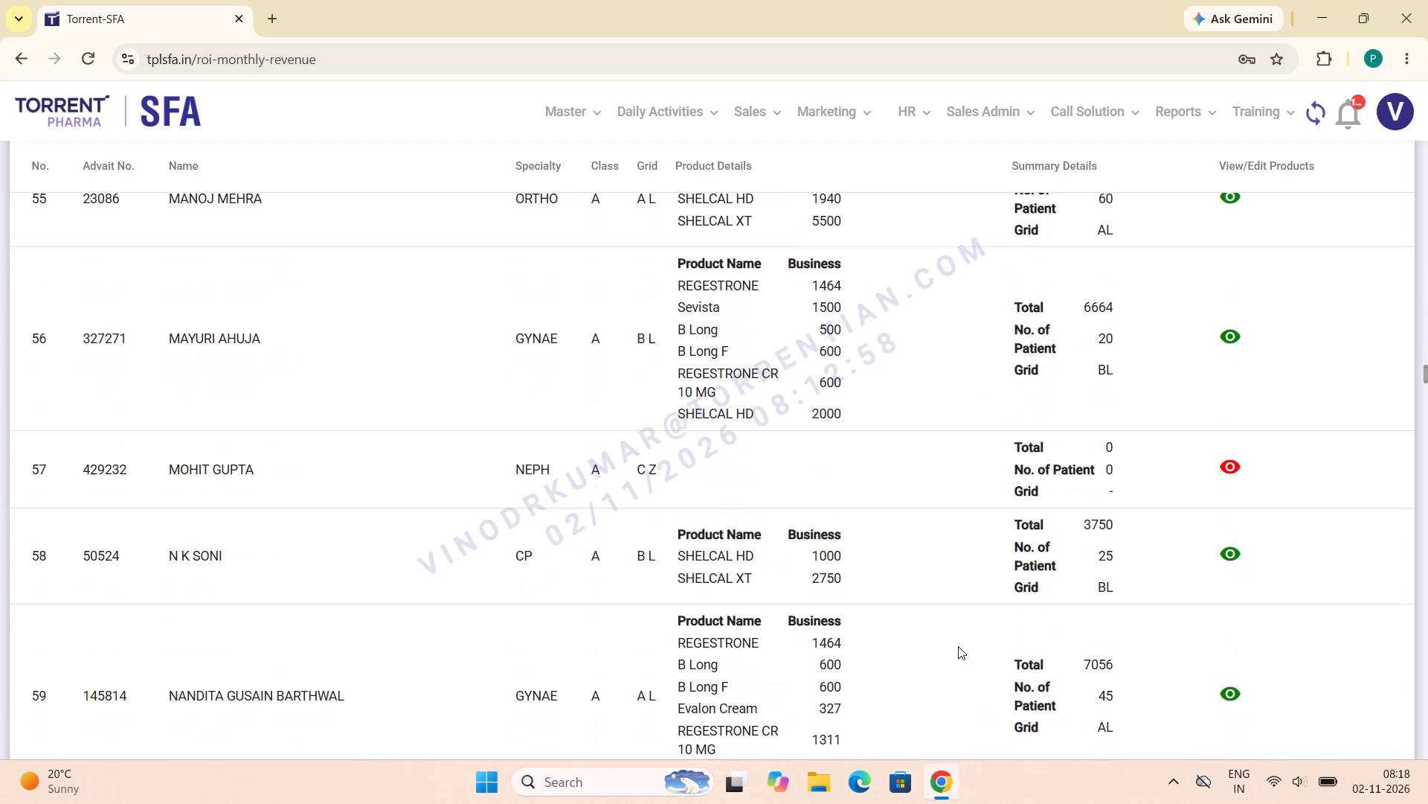
In the product details of the doctor in row 57, set the SHELCAL XT business to 5500 and save.
click(1229, 465)
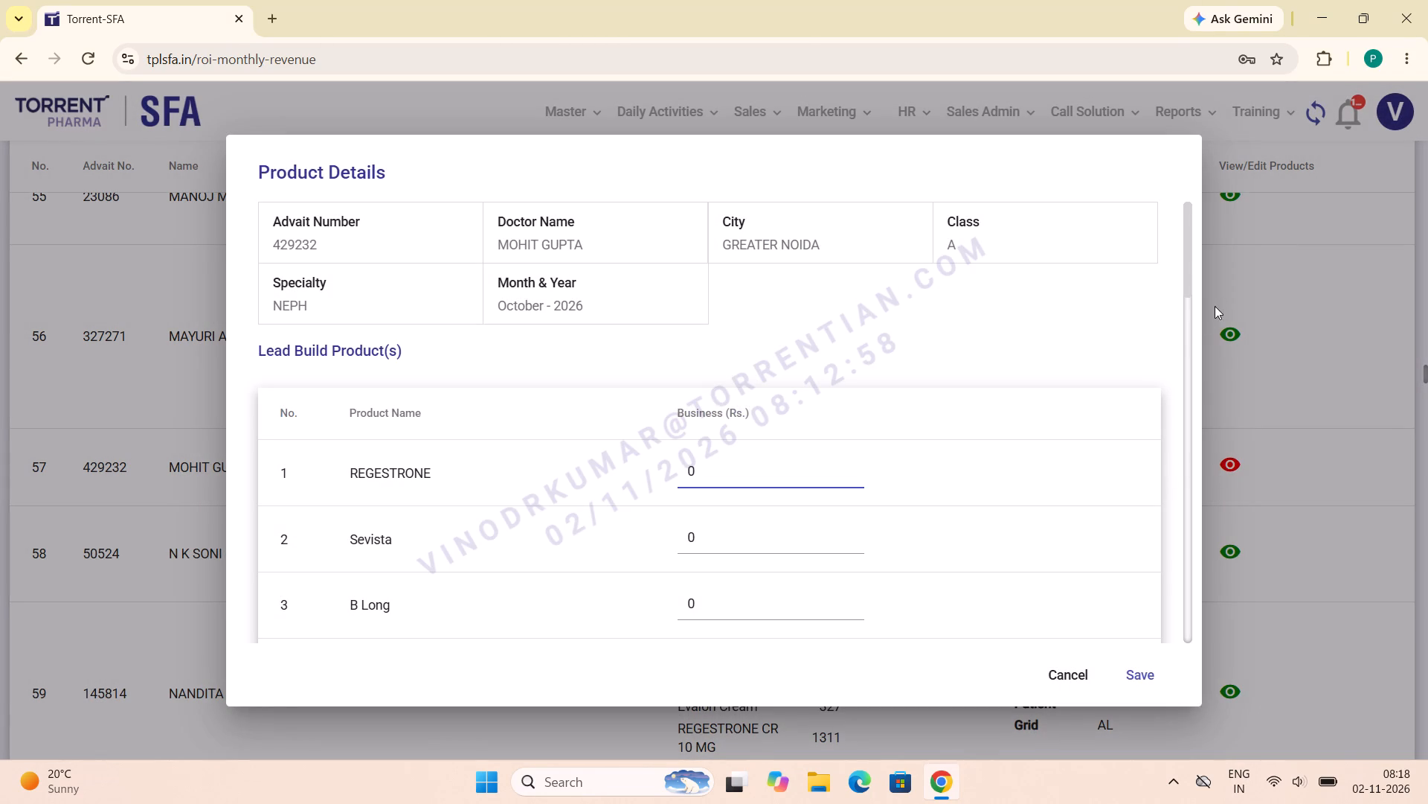
click(1188, 335)
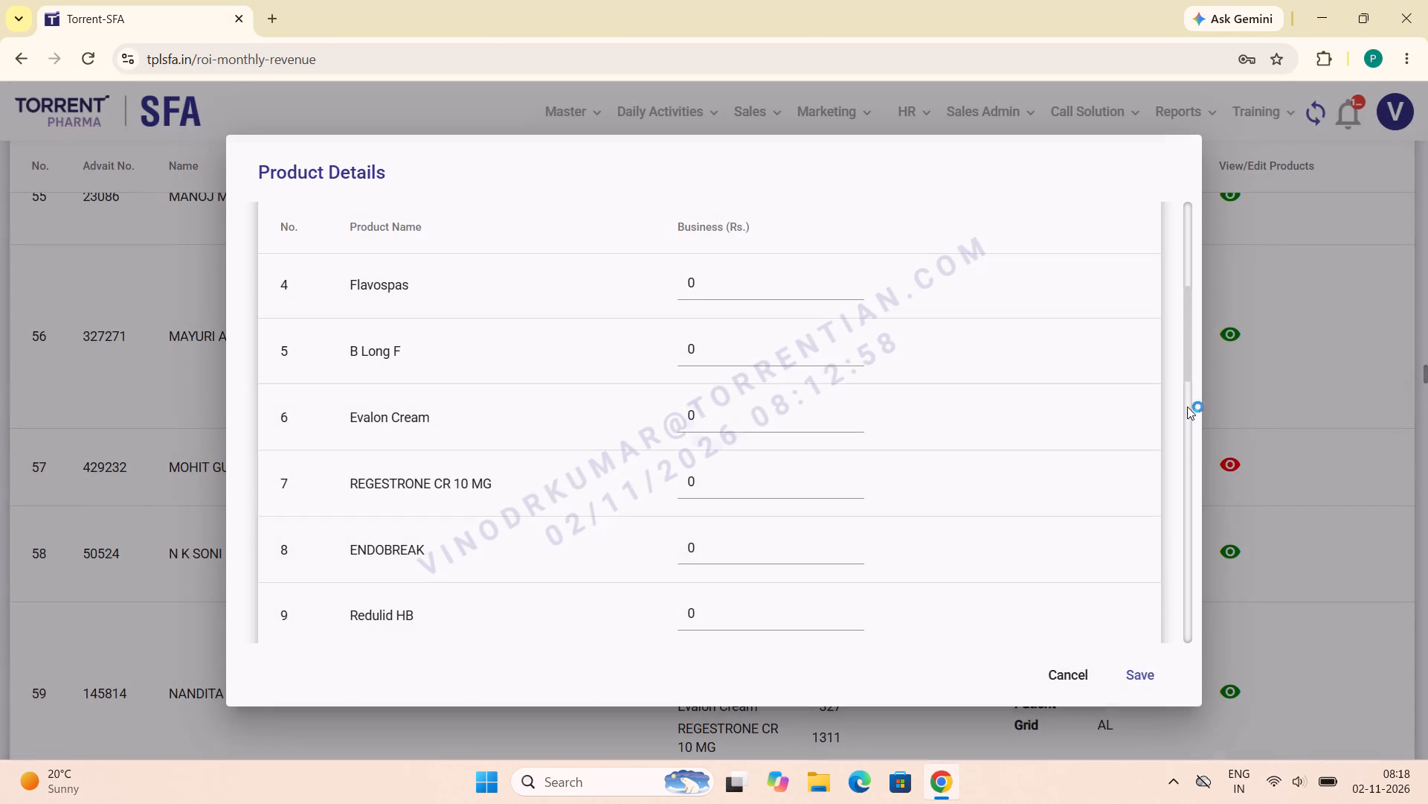
click(1189, 423)
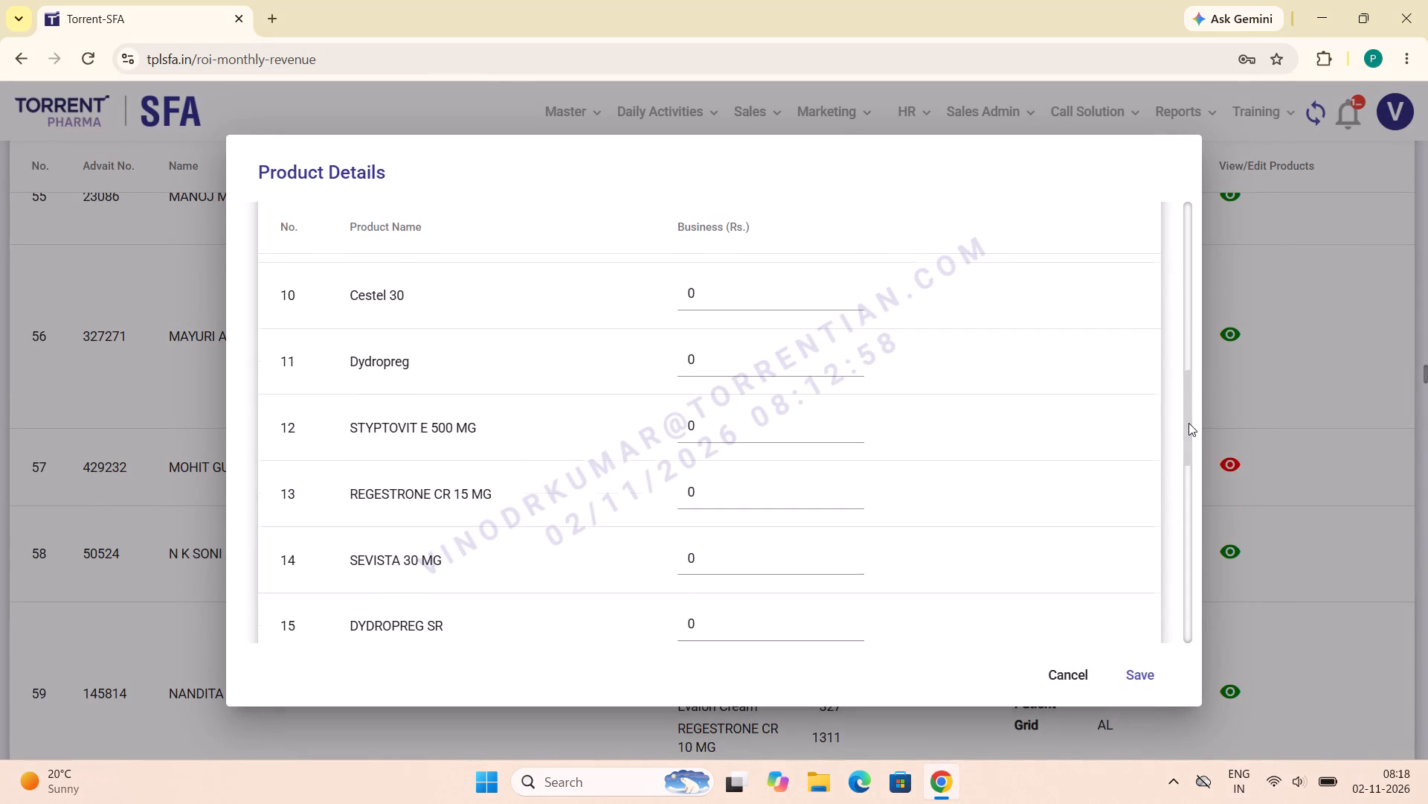
click(1186, 494)
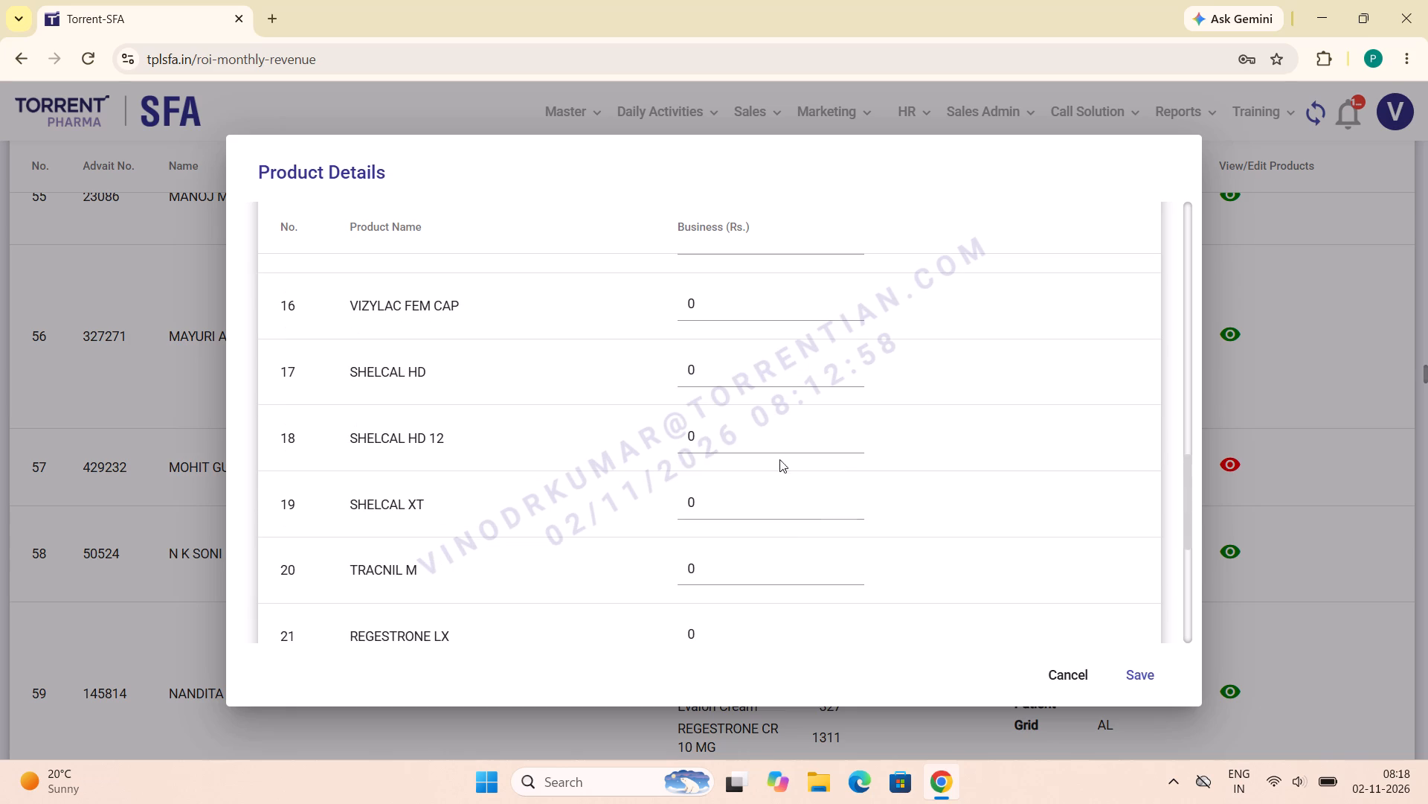
click(724, 500)
key(BackSpace)
text(5500)
click(1139, 678)
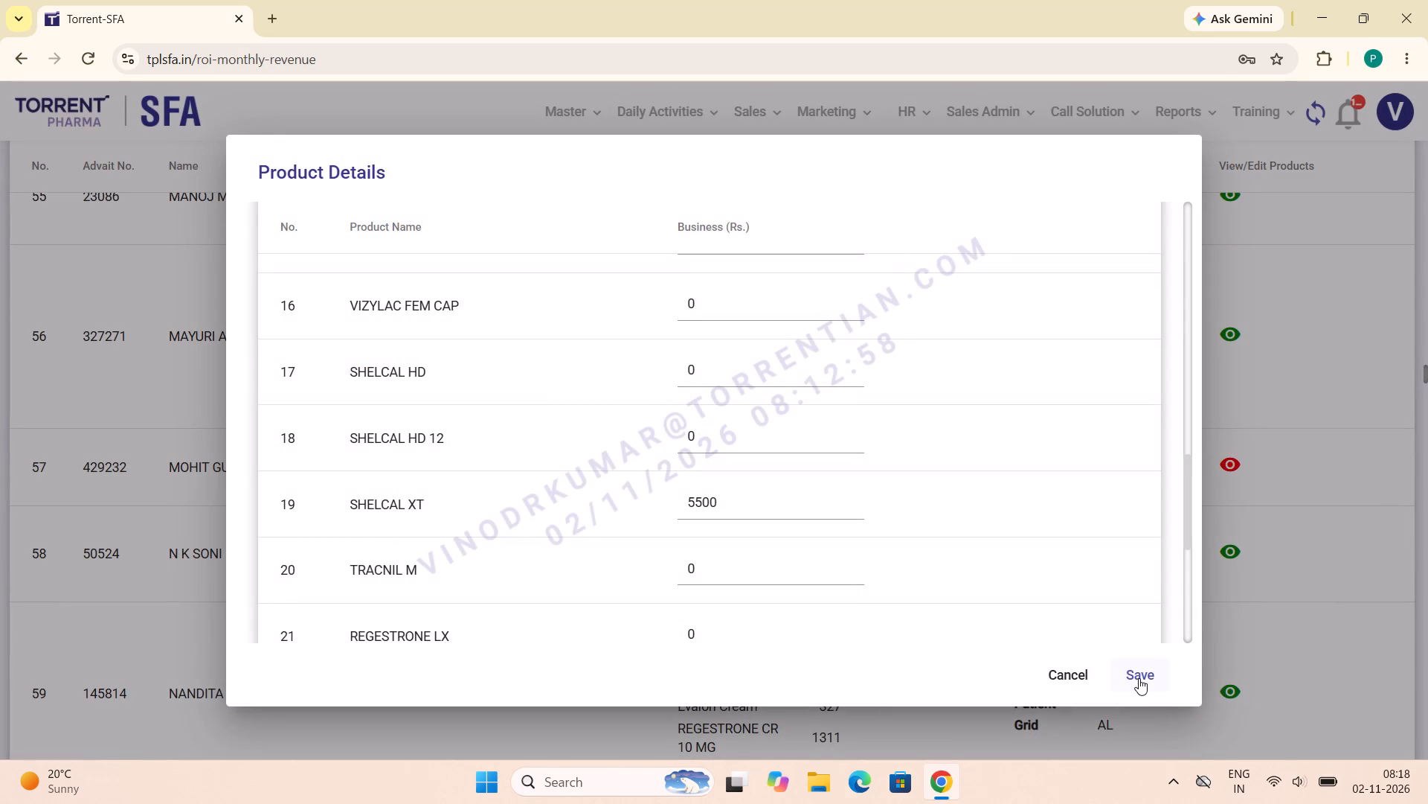
click(1186, 573)
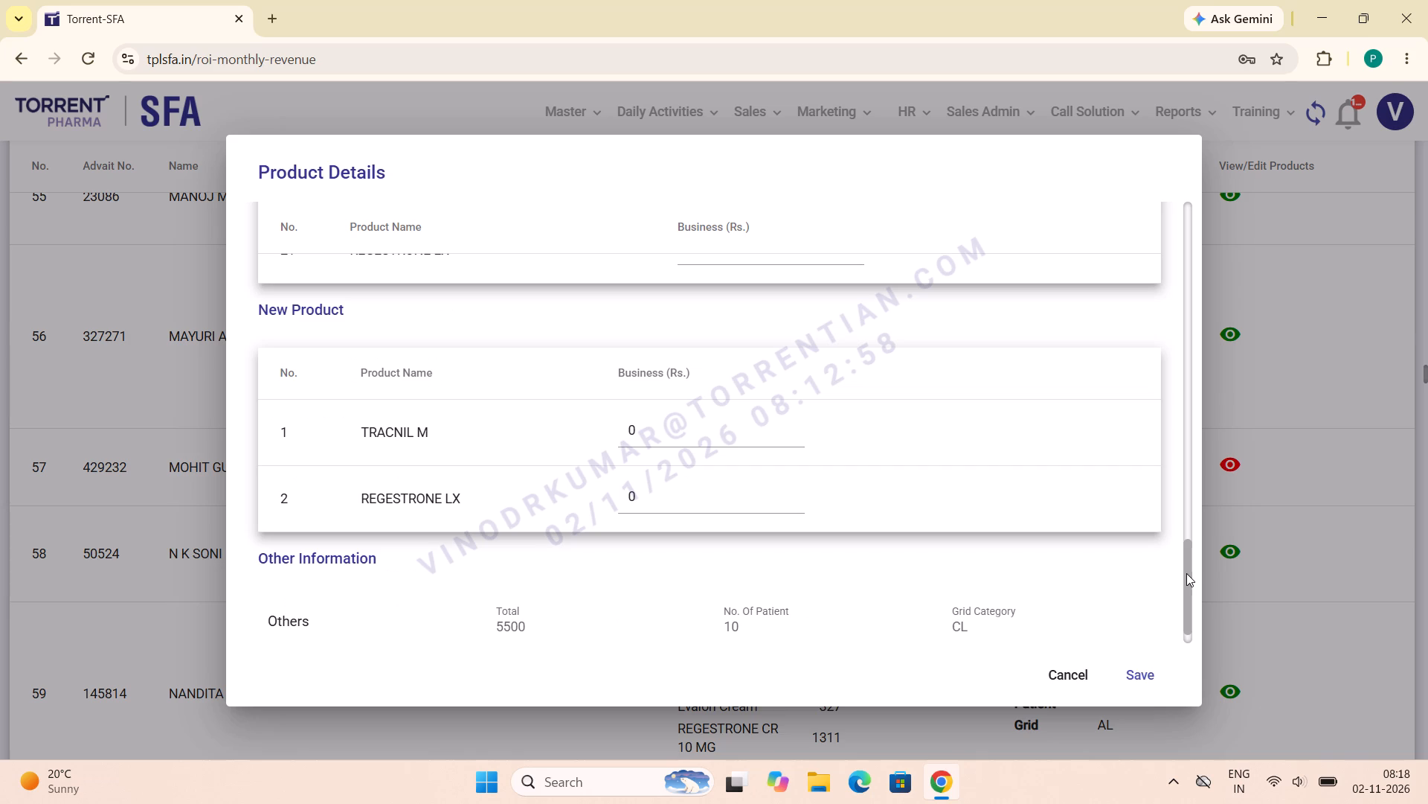
click(1133, 686)
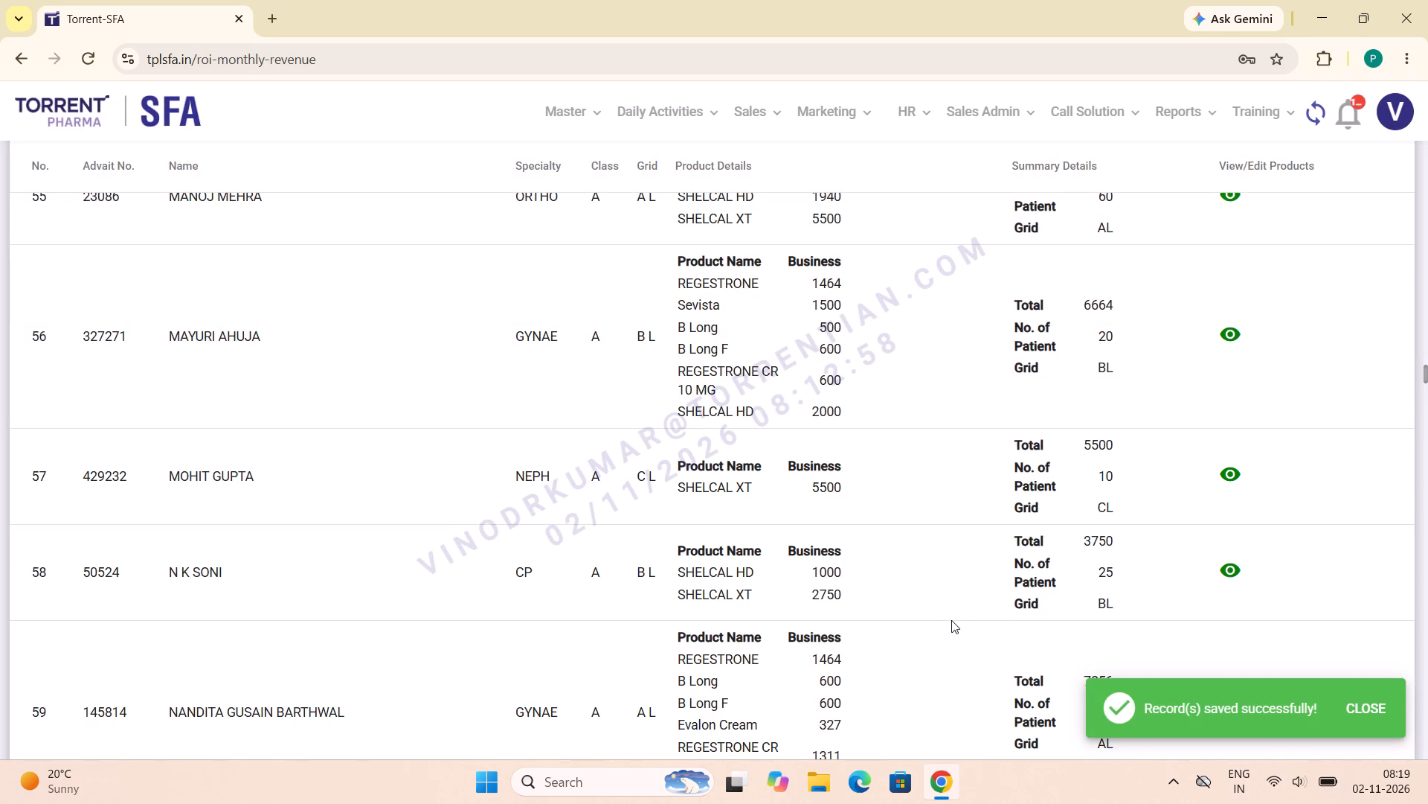
Examine the product business entries of the doctors after row 57 to find the next doctor without any business entered.
click(951, 620)
key(Down)
key(Down)
key(Down)
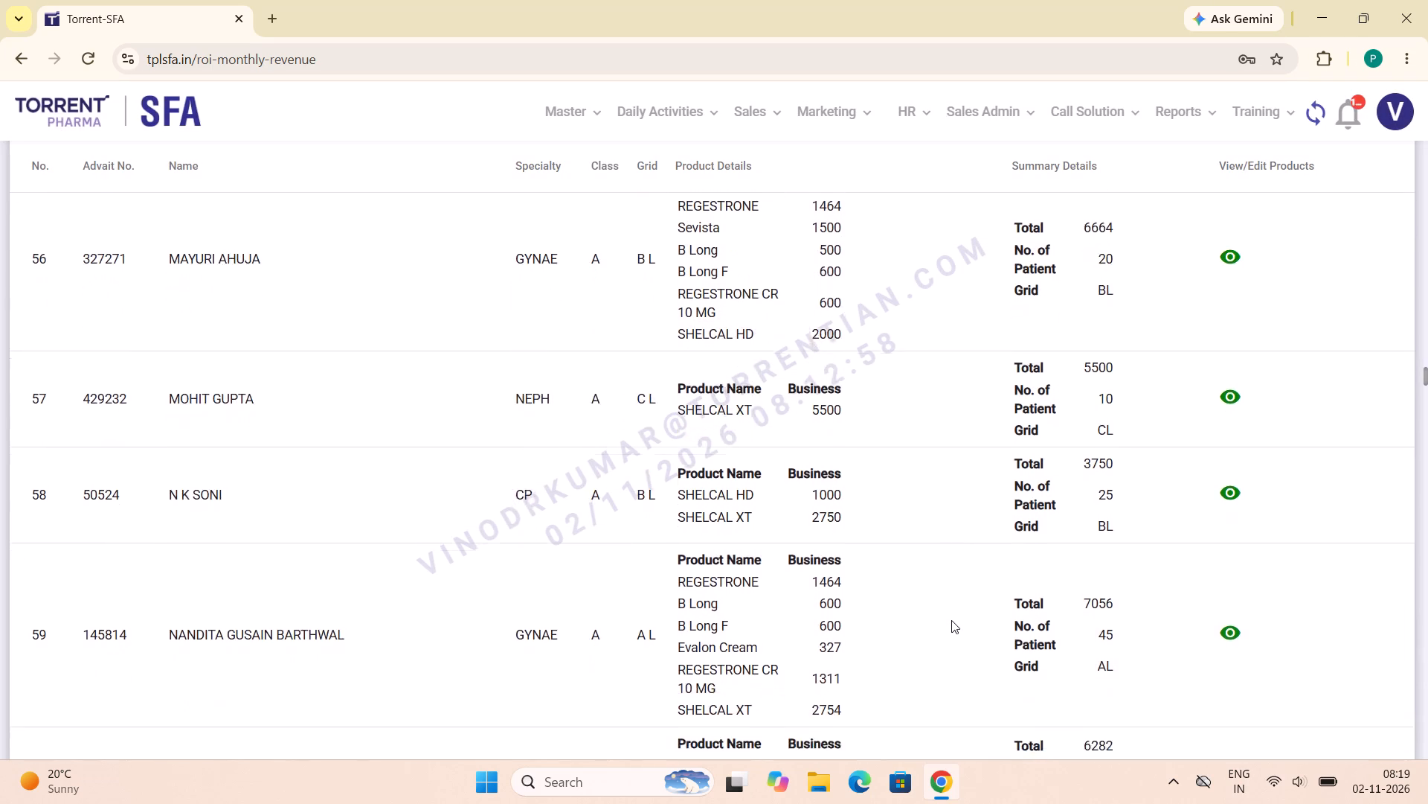
key(Down)
key(Down)
key(Down)
key(Down)
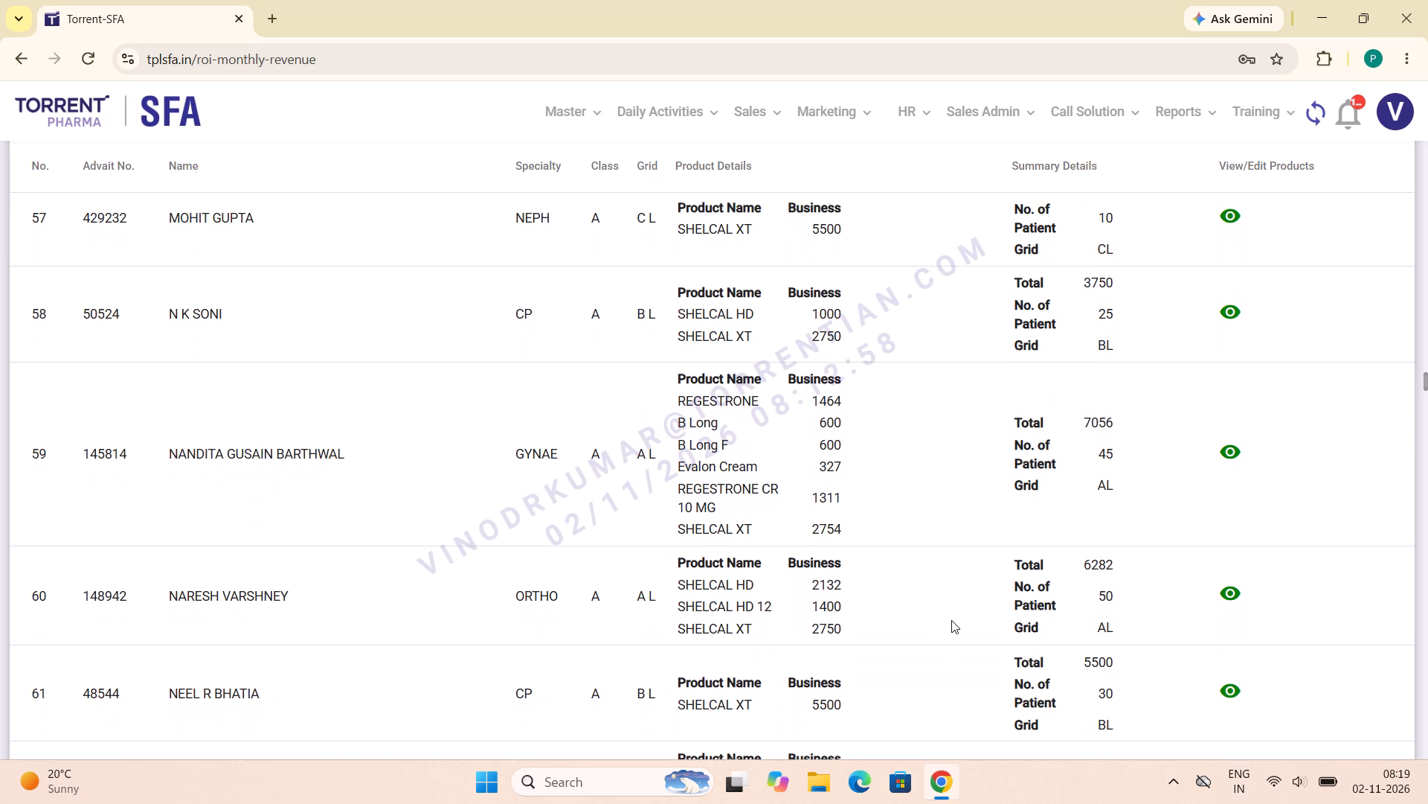
key(Down)
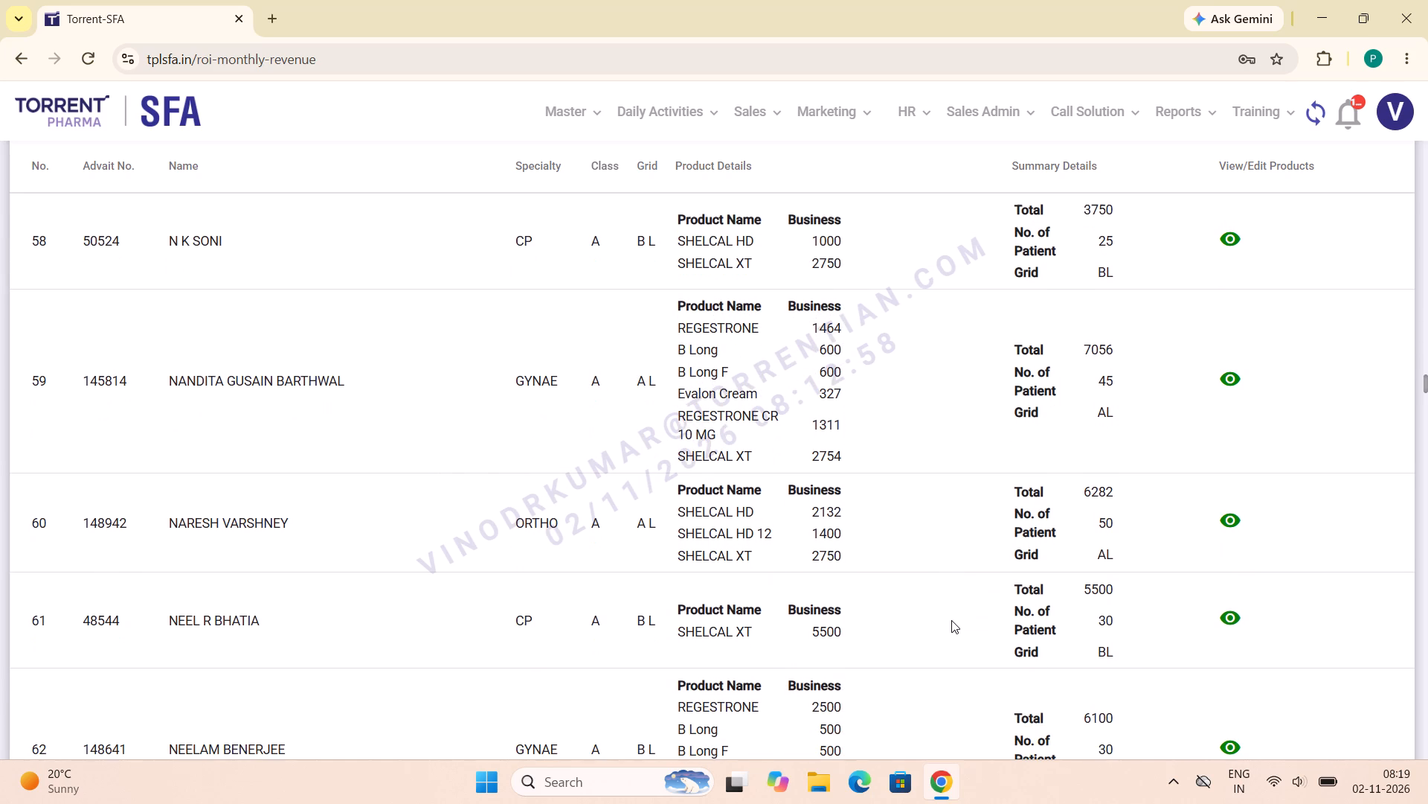
key(Down)
key(Down)
key(Down)
key(Down)
key(Down)
key(Down)
key(Down)
key(Down)
key(Down)
key(Down)
key(Down)
key(Down)
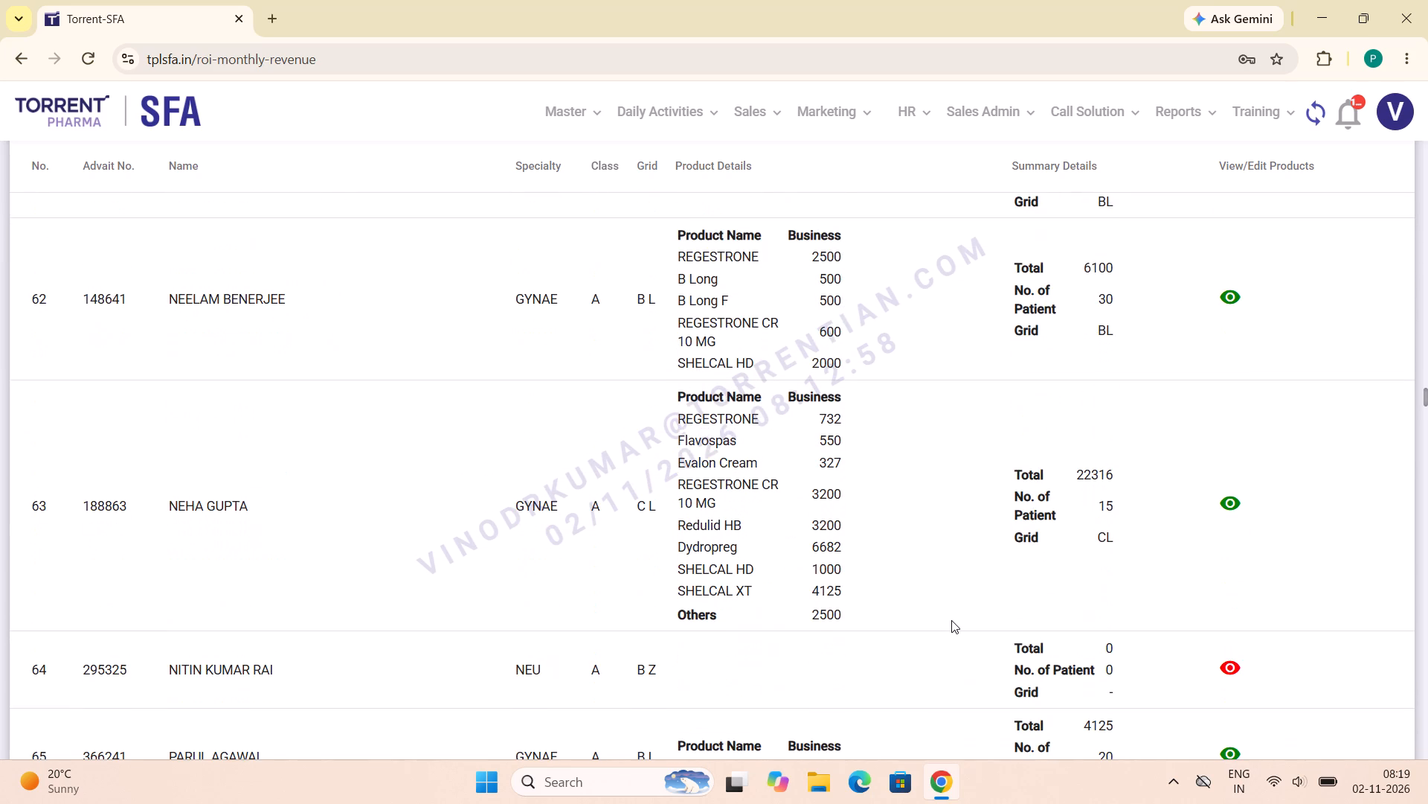
In the product details of the doctor in row 64, set the SHELCAL XT business to 4150 and save.
click(1225, 671)
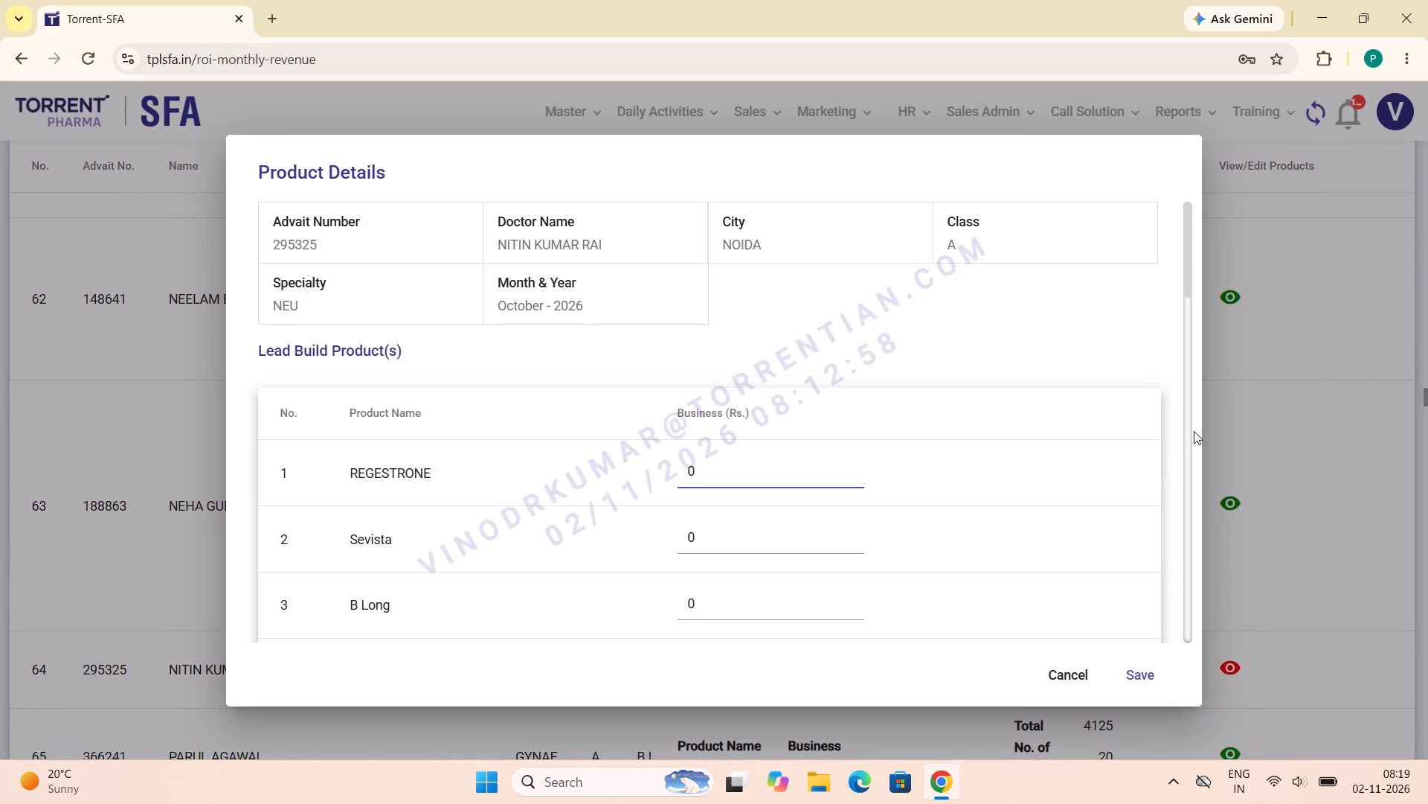
click(1187, 418)
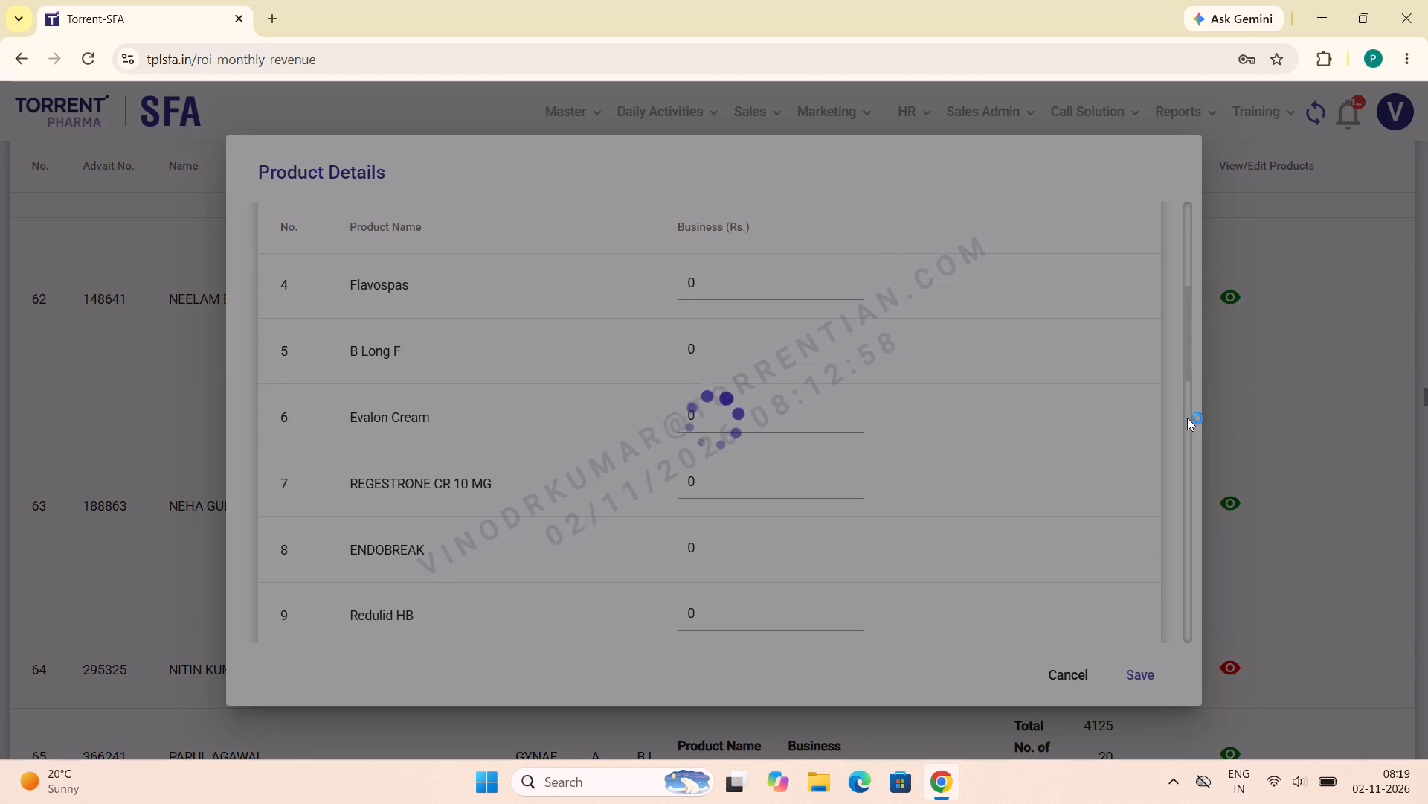
click(1187, 418)
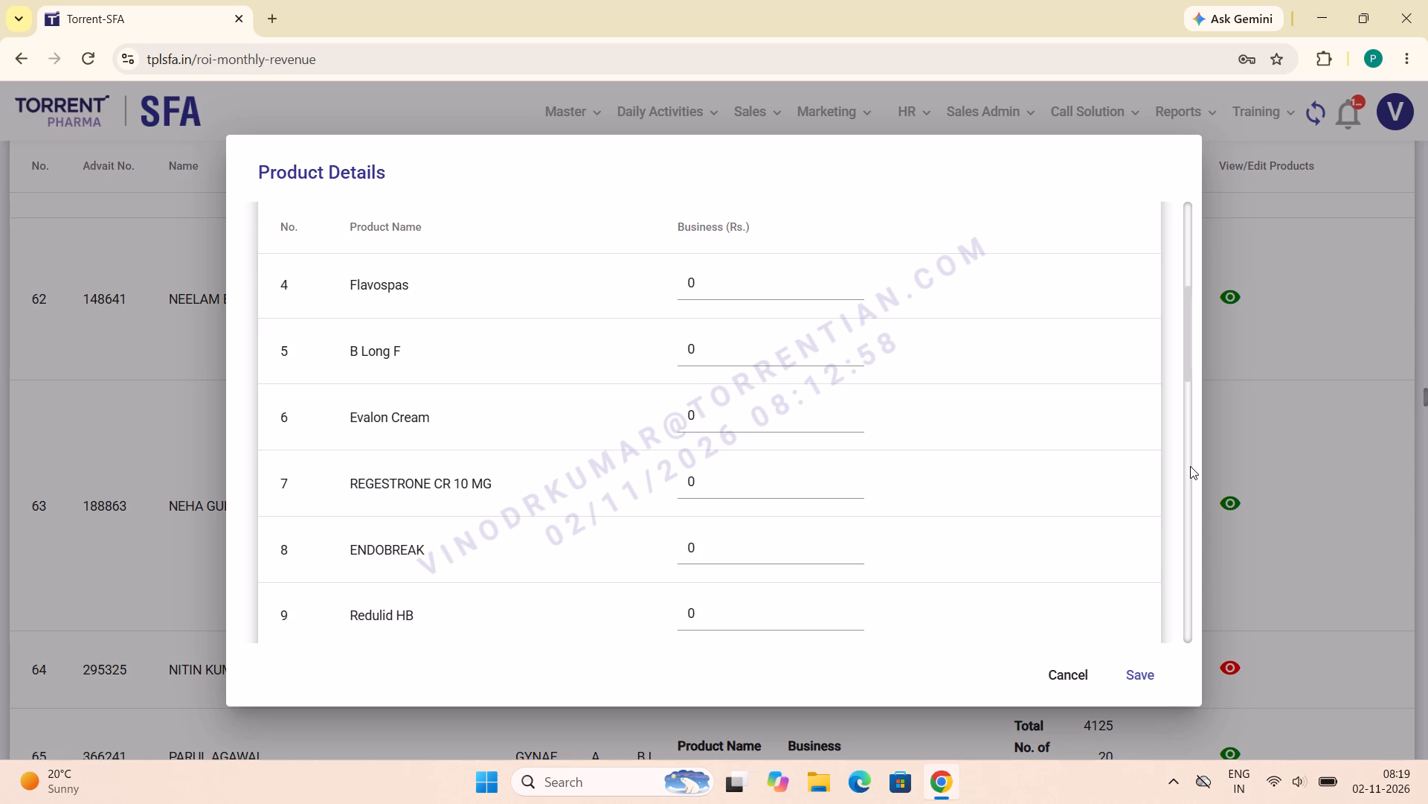
click(1190, 466)
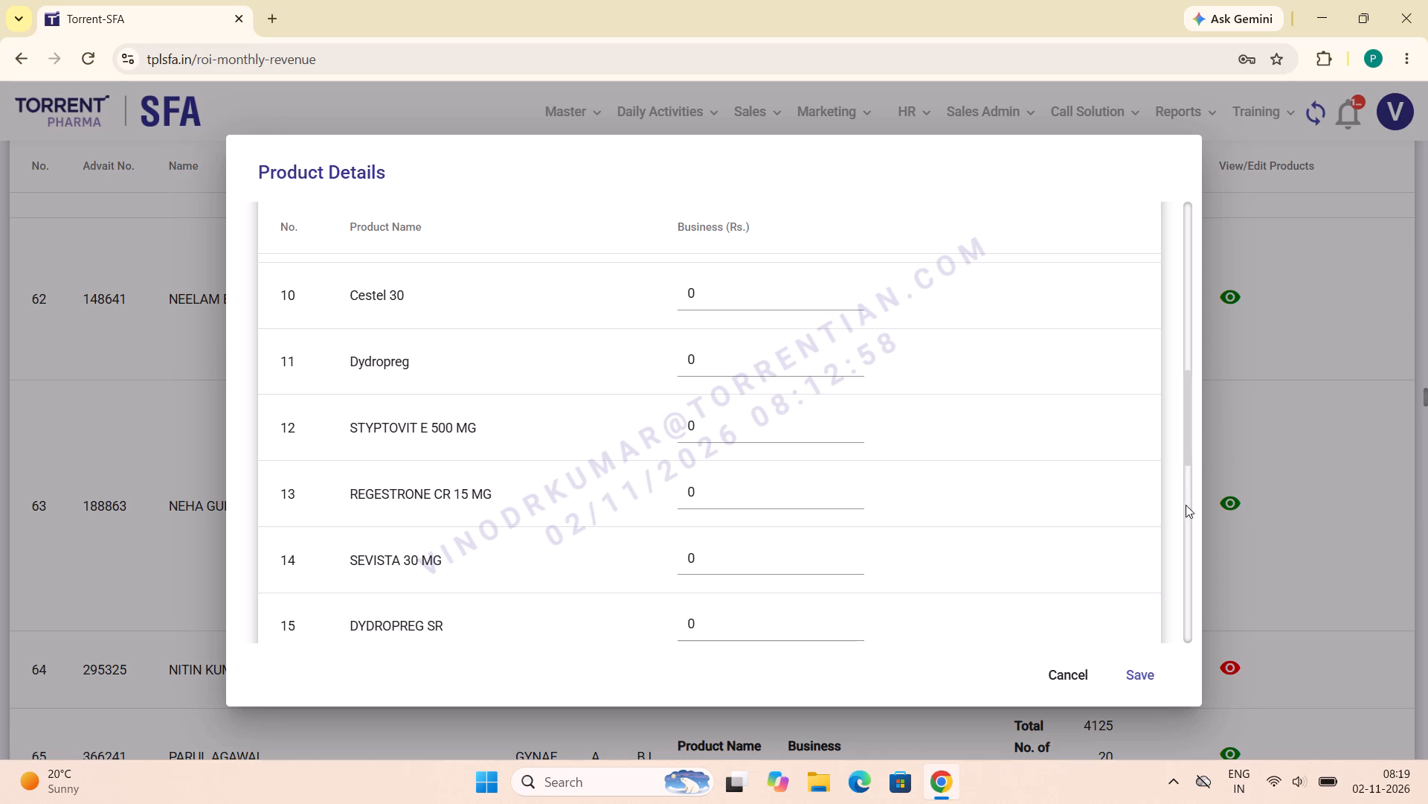
click(1187, 536)
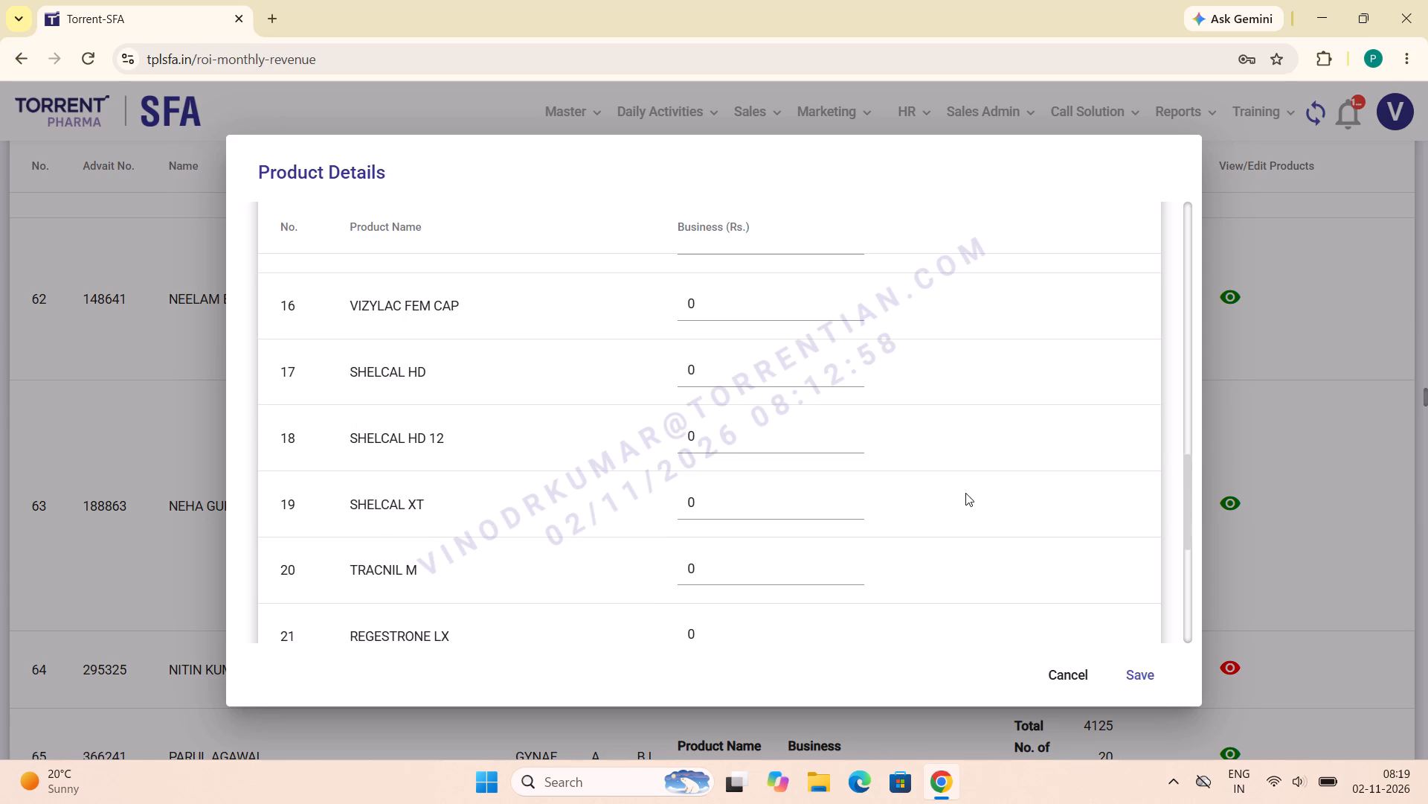
click(704, 510)
key(BackSpace)
text(4150)
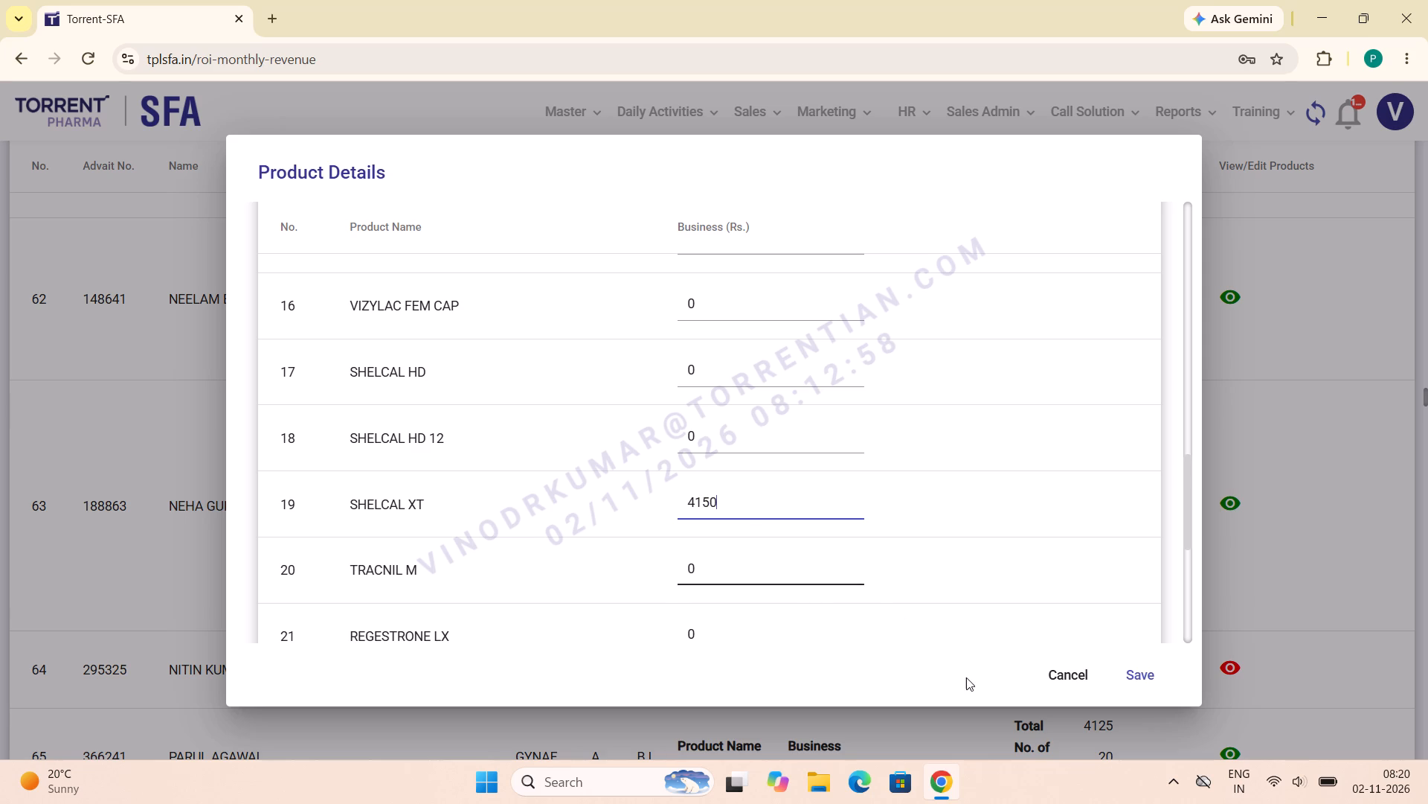
click(1139, 678)
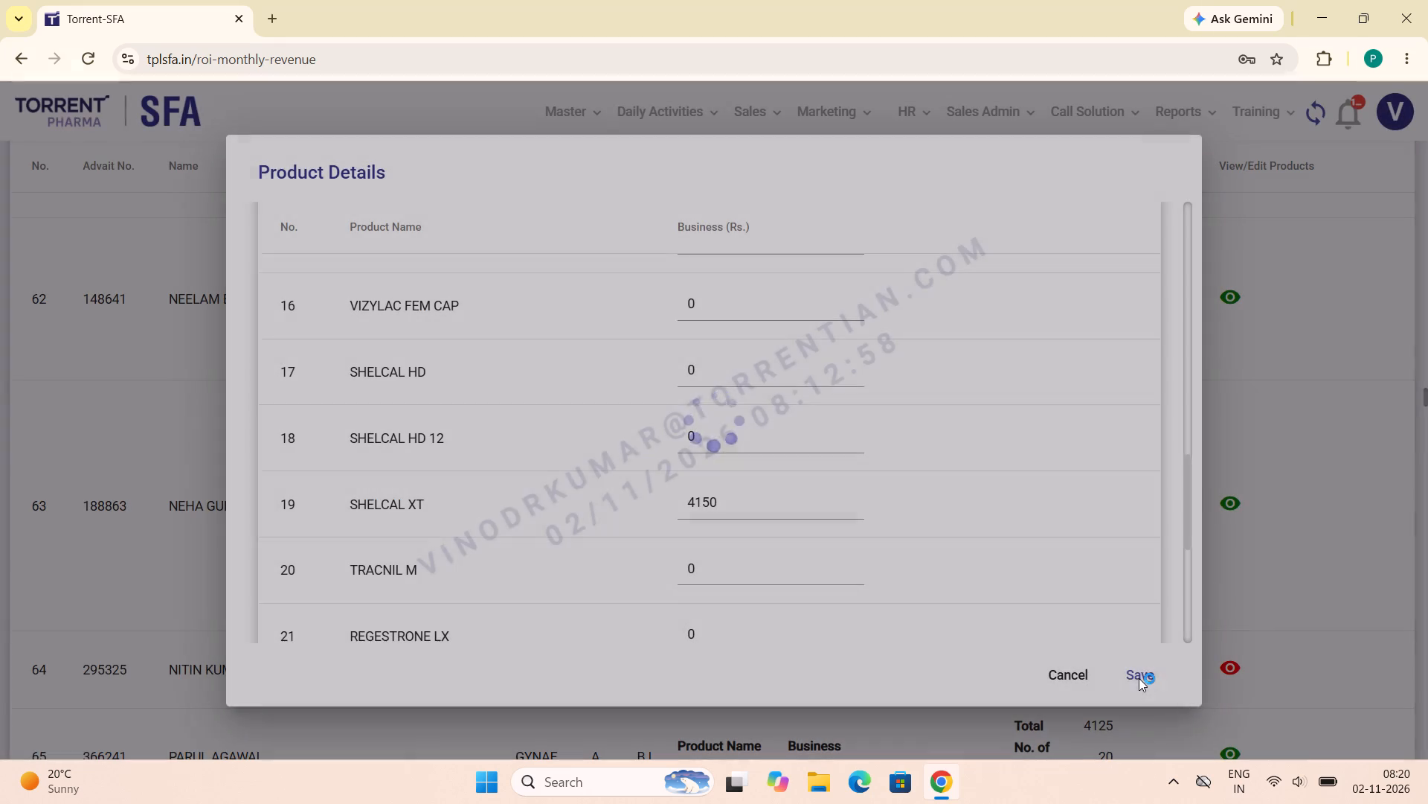
click(1139, 678)
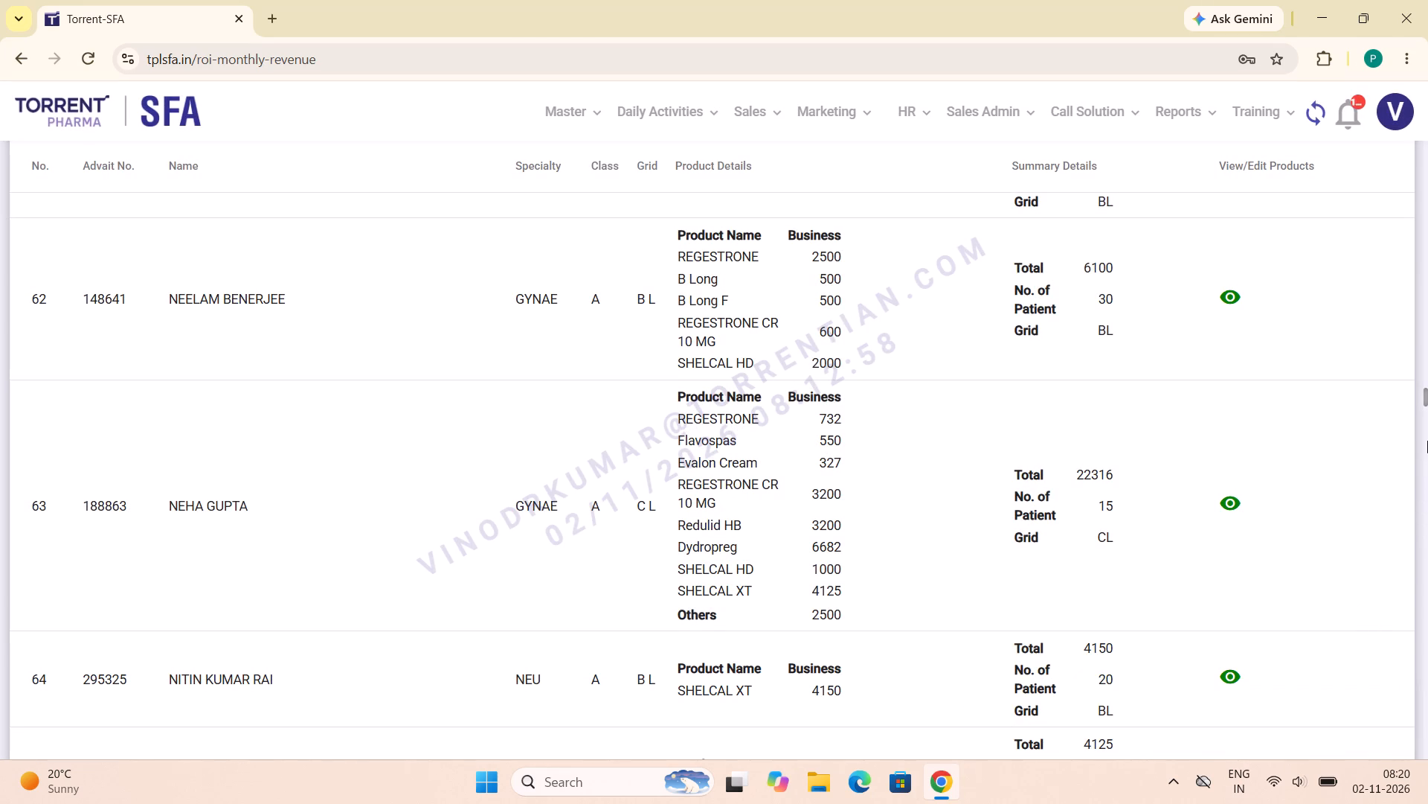
Examine the product business entries of the doctors after row 64 to find the next doctor without any business entered.
click(892, 607)
key(Down)
key(Down)
key(Down)
key(Down)
key(Down)
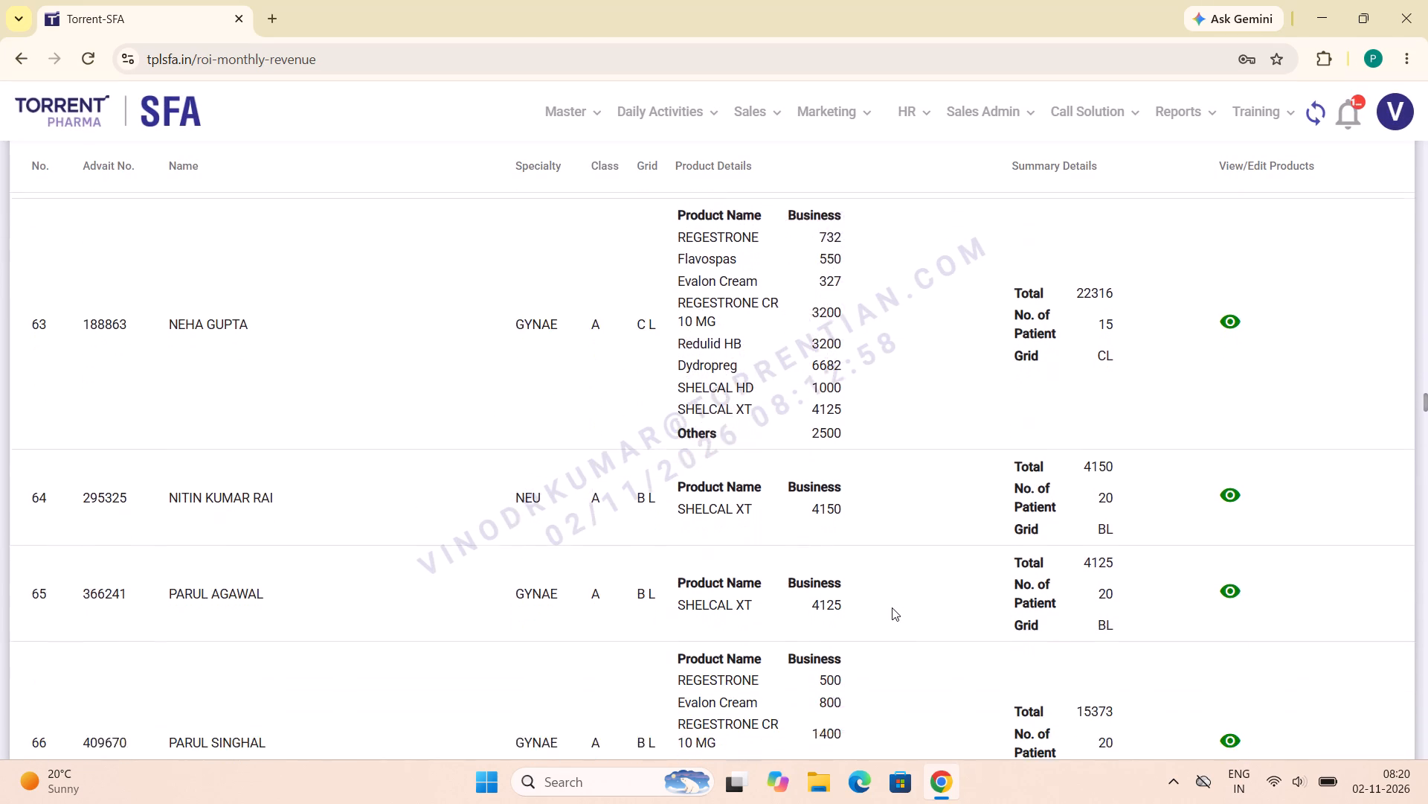
key(Down)
key(Down)
key(Down)
key(Down)
key(Down)
key(Down)
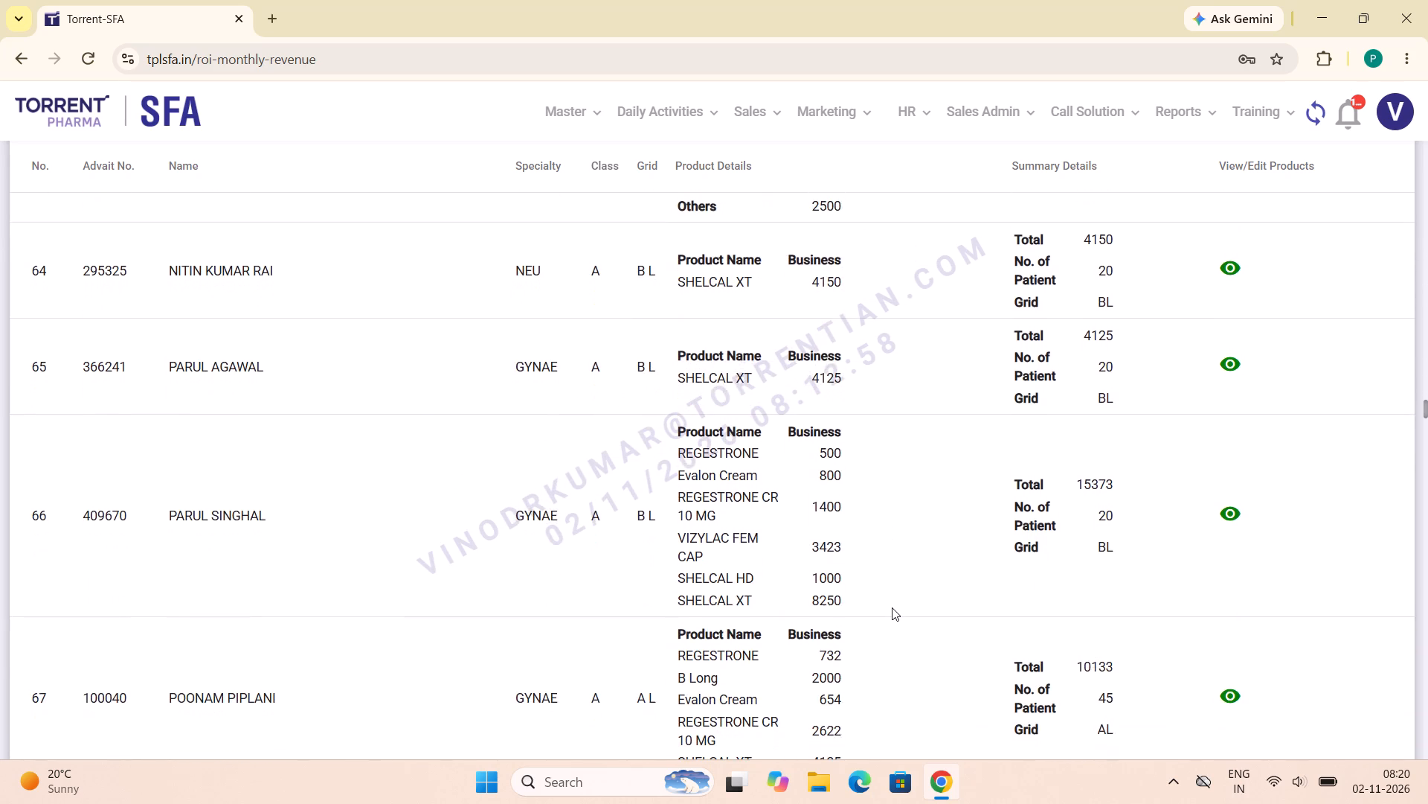
key(Down)
key(Down)
key(Down)
key(Down)
key(Down)
key(Down)
key(Down)
key(Down)
key(Down)
key(Down)
key(Down)
key(Down)
key(Down)
key(Down)
key(Down)
key(Down)
key(Down)
key(Down)
key(Down)
key(Down)
key(Down)
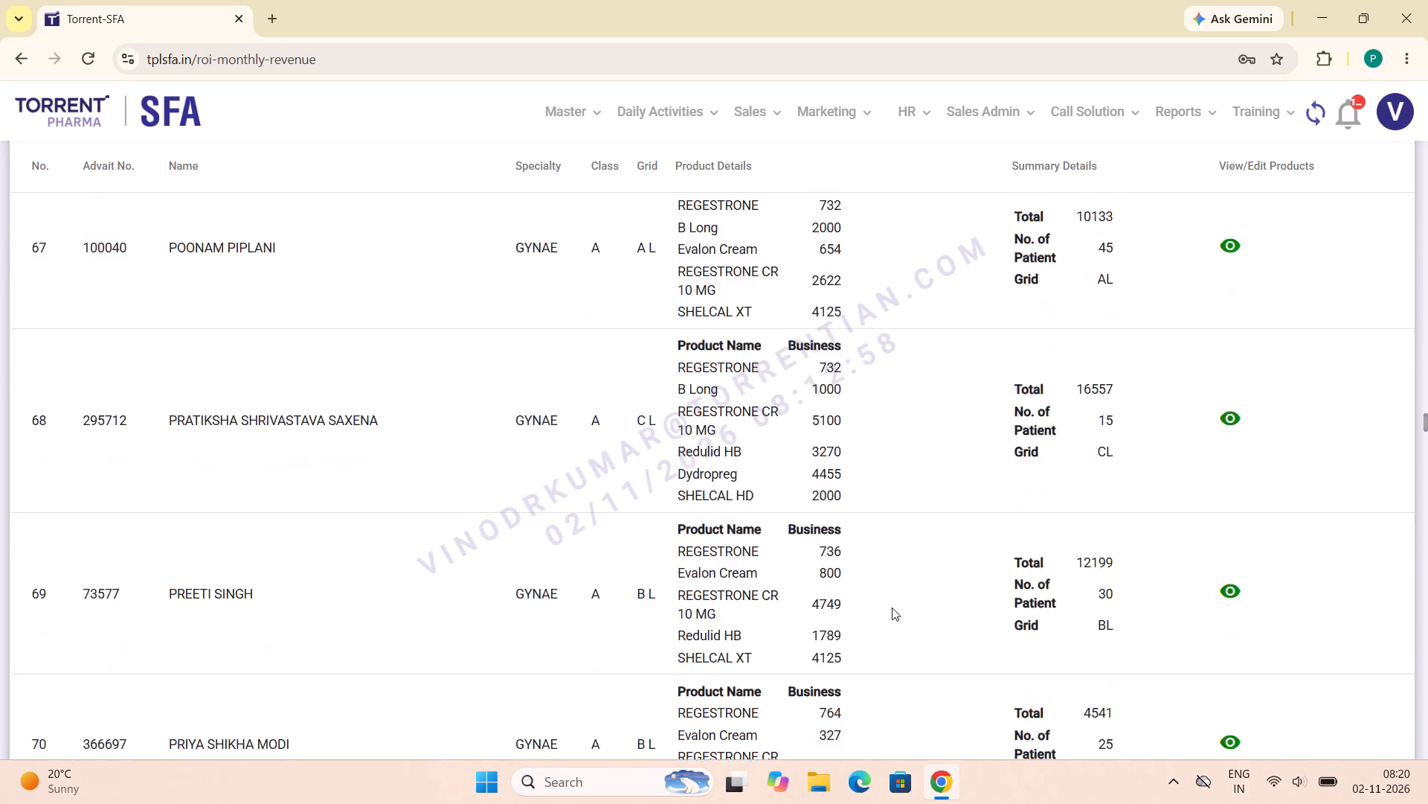
key(Down)
key(Down)
key(Down)
key(Down)
key(Down)
key(Down)
key(Down)
key(Down)
key(Down)
key(Down)
key(Down)
key(Down)
key(Down)
key(Down)
key(Down)
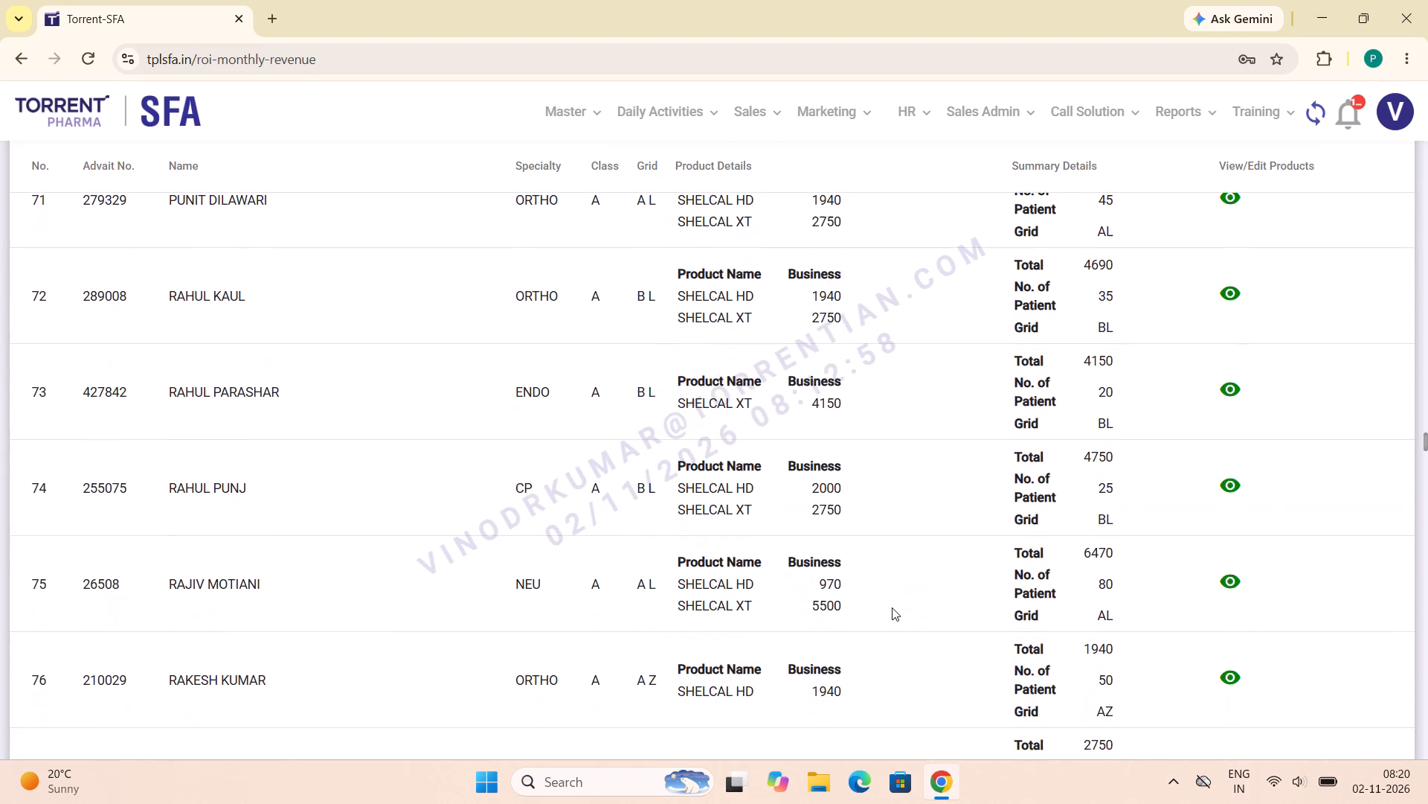
key(Down)
key(Down)
key(Down)
key(Down)
key(Down)
key(Down)
key(Down)
key(Down)
key(Down)
key(Down)
key(Down)
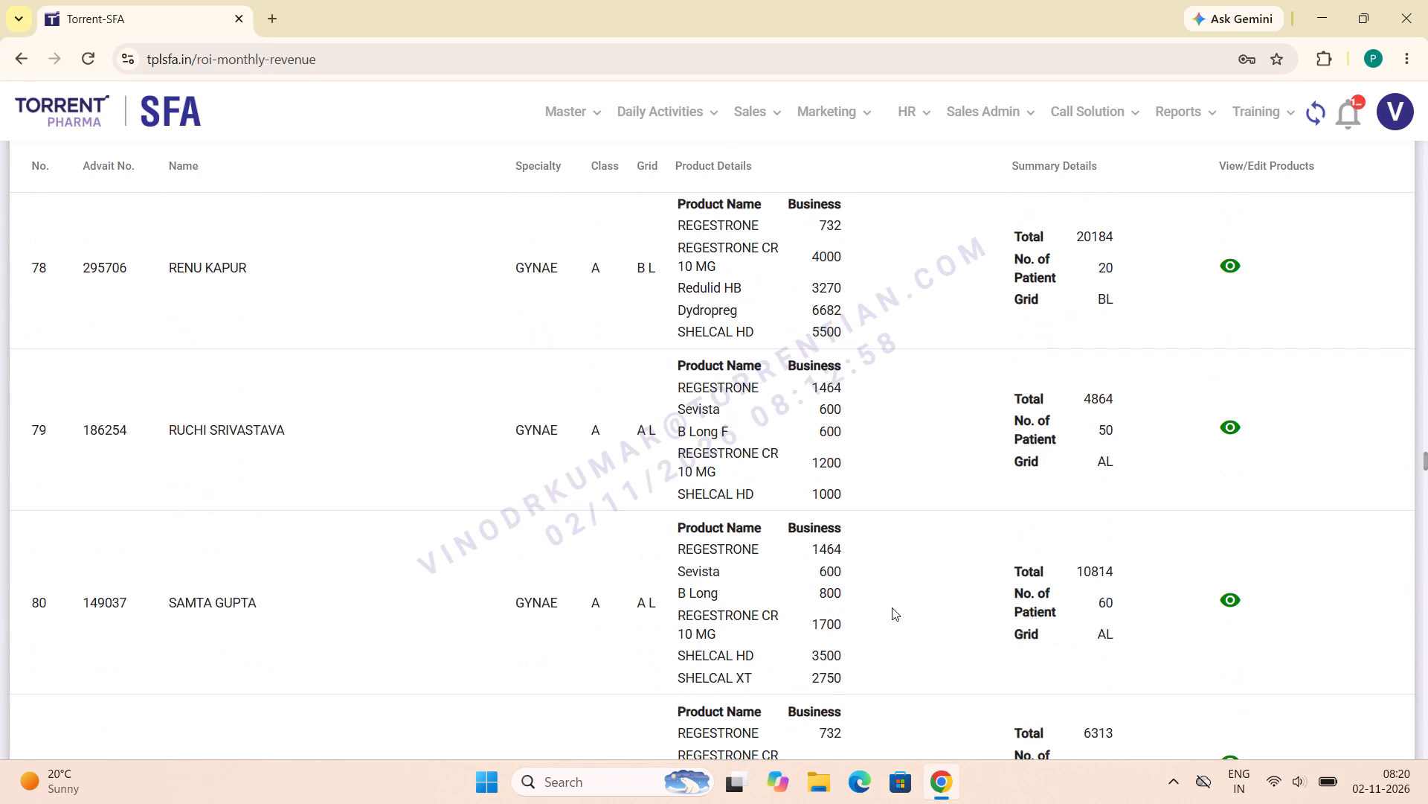
key(Down)
key(Down)
key(Down)
key(Down)
key(Down)
key(Down)
key(Down)
key(Down)
key(Down)
key(Down)
key(Down)
key(Down)
key(Down)
key(Down)
key(Down)
key(Down)
key(Down)
key(Down)
key(Down)
key(Down)
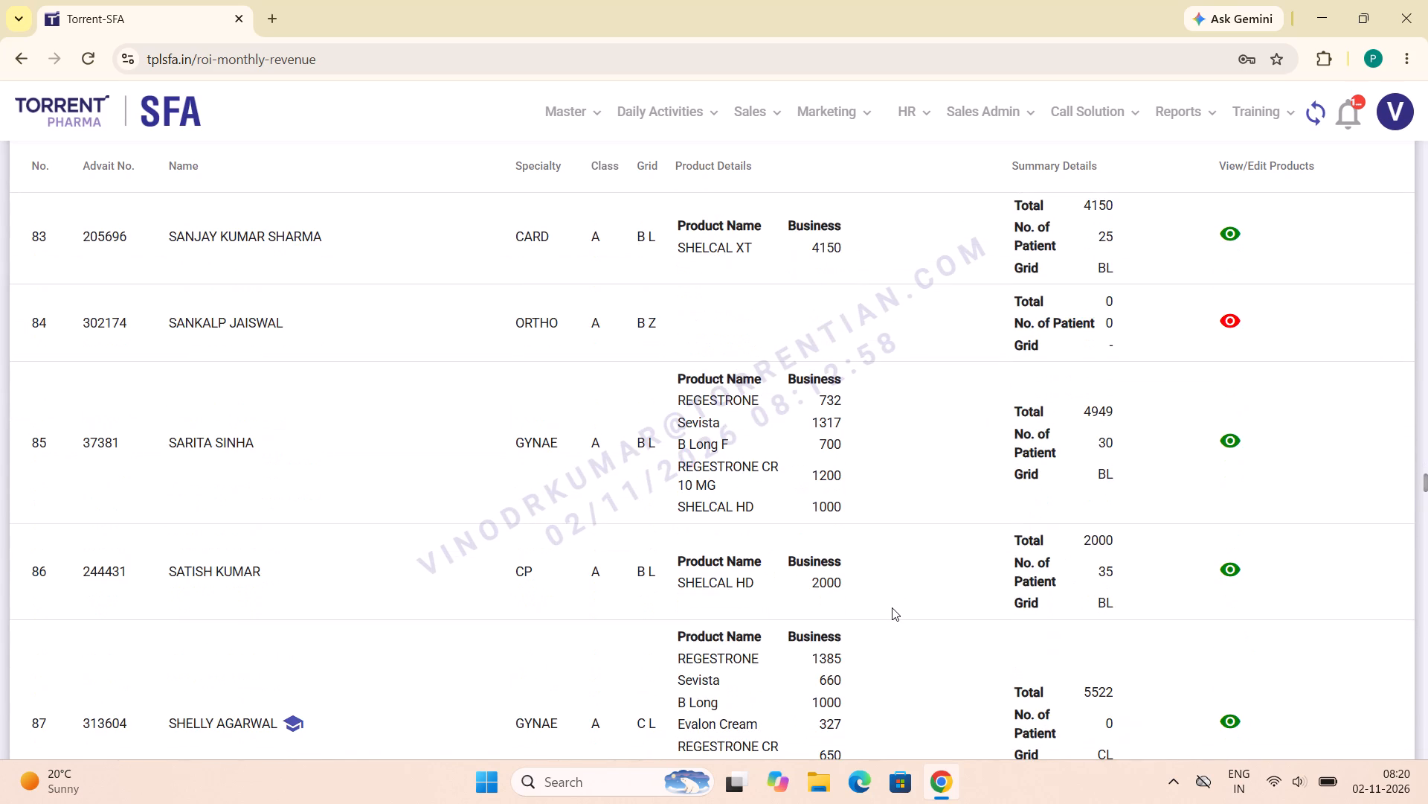
In the product details of the doctor in row 84, set the SHELCAL XT business to 4150 and save.
click(1236, 320)
click(1236, 320)
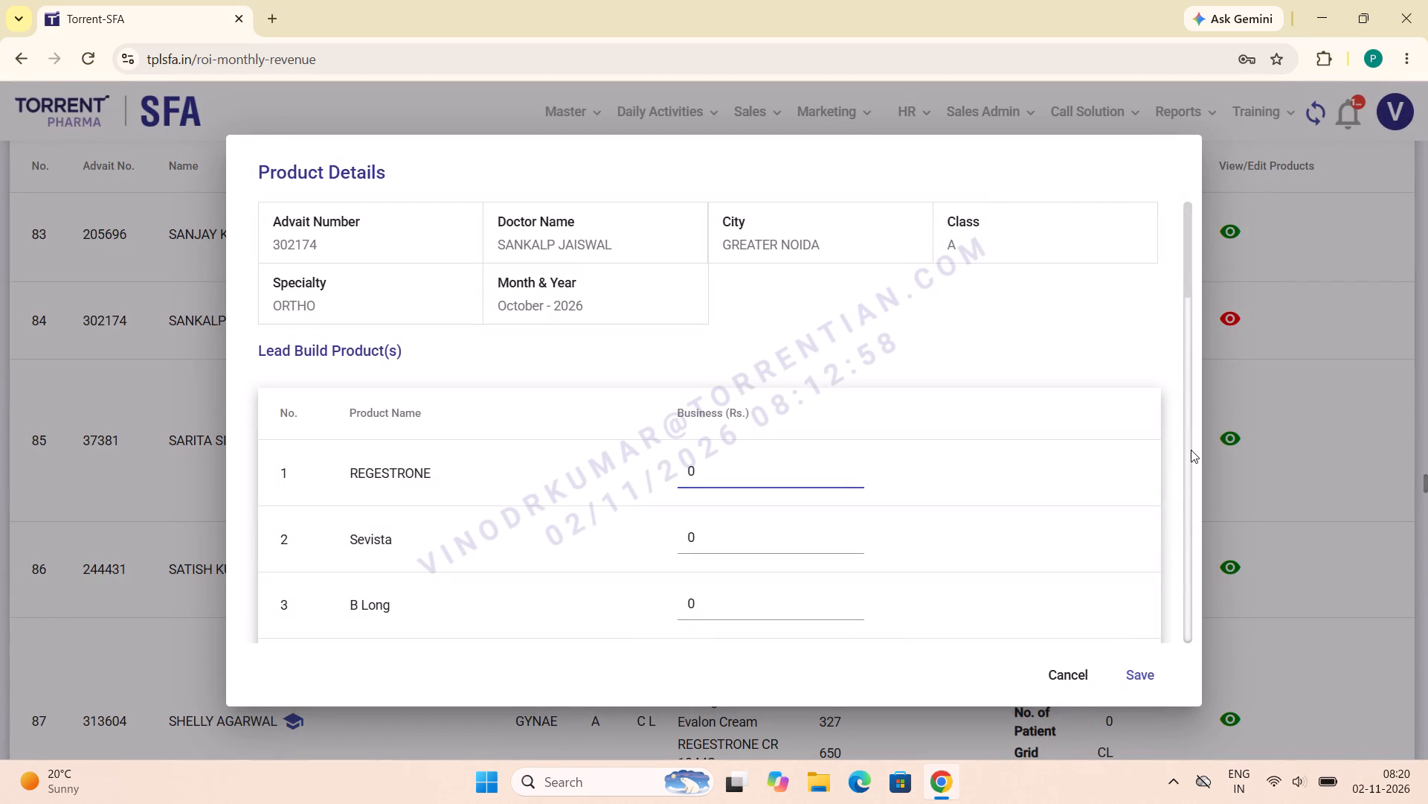
click(1191, 450)
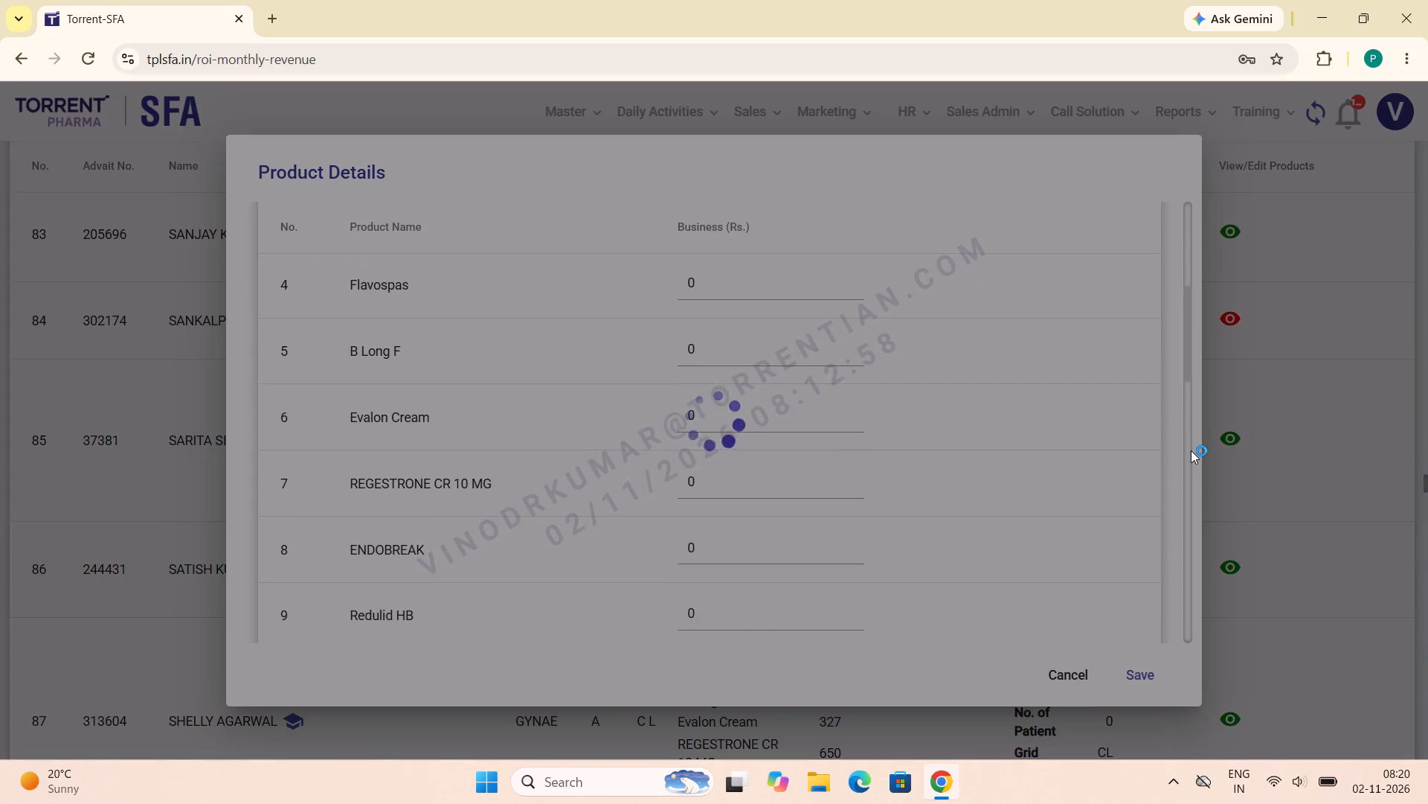
click(1191, 450)
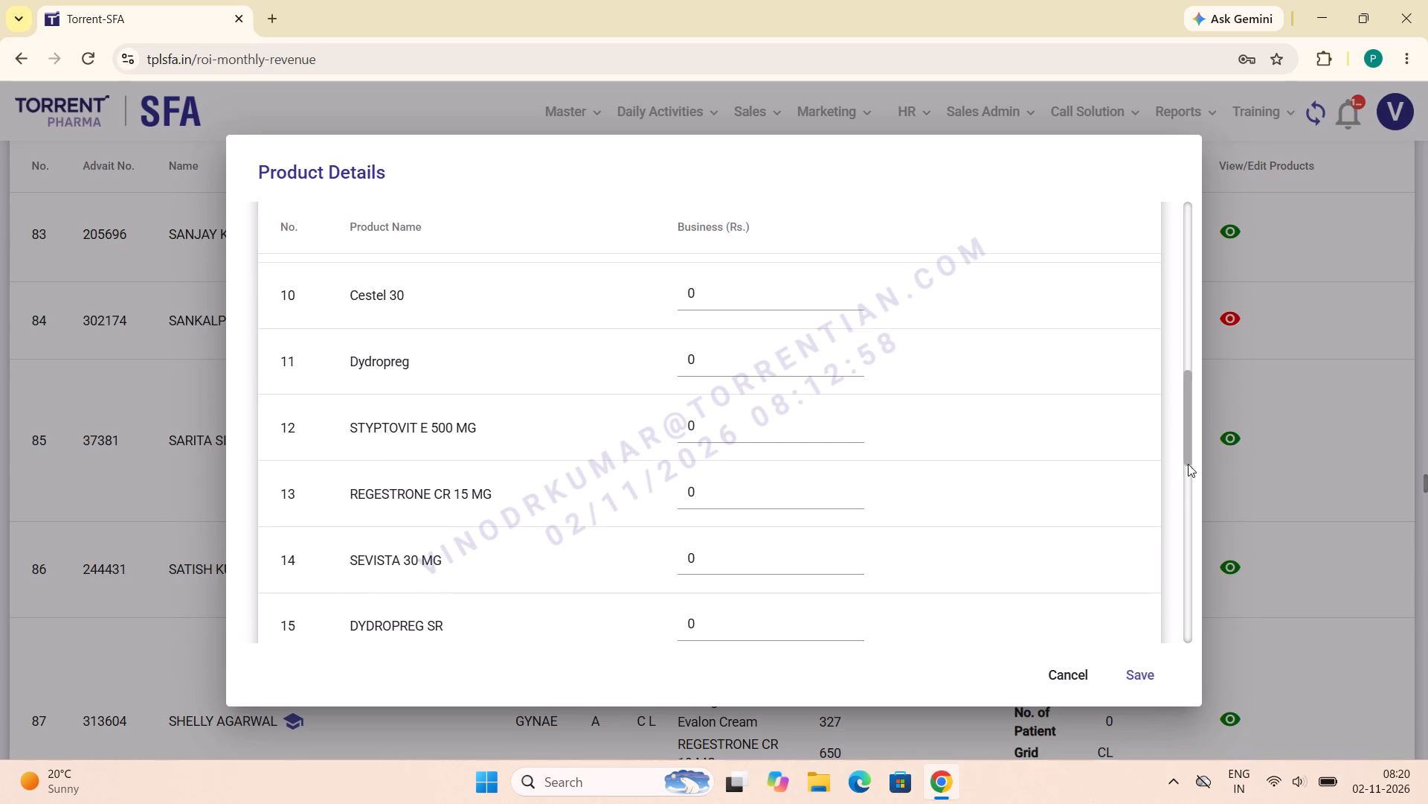
click(1186, 510)
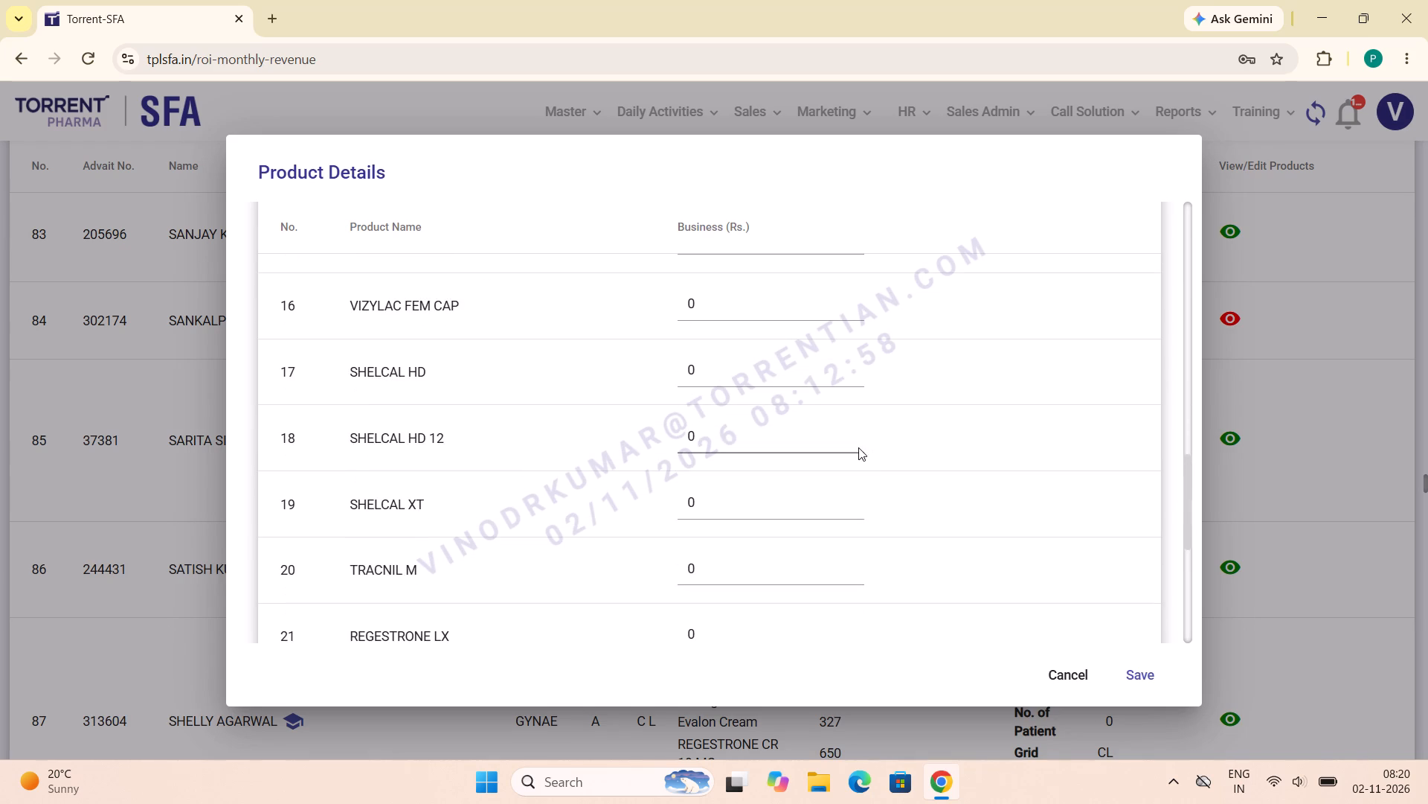
click(721, 509)
key(BackSpace)
text(415)
key(0)
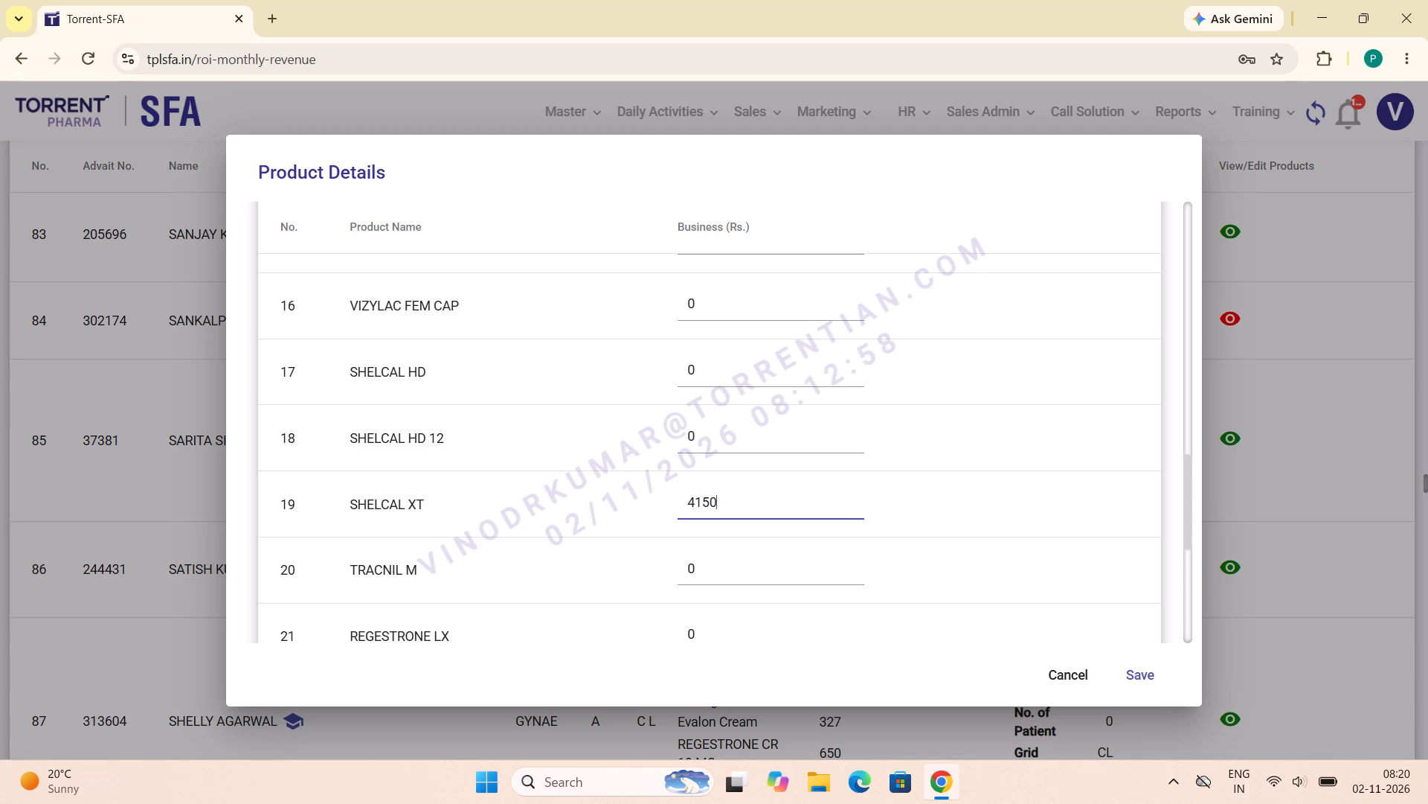
click(1140, 683)
click(1148, 669)
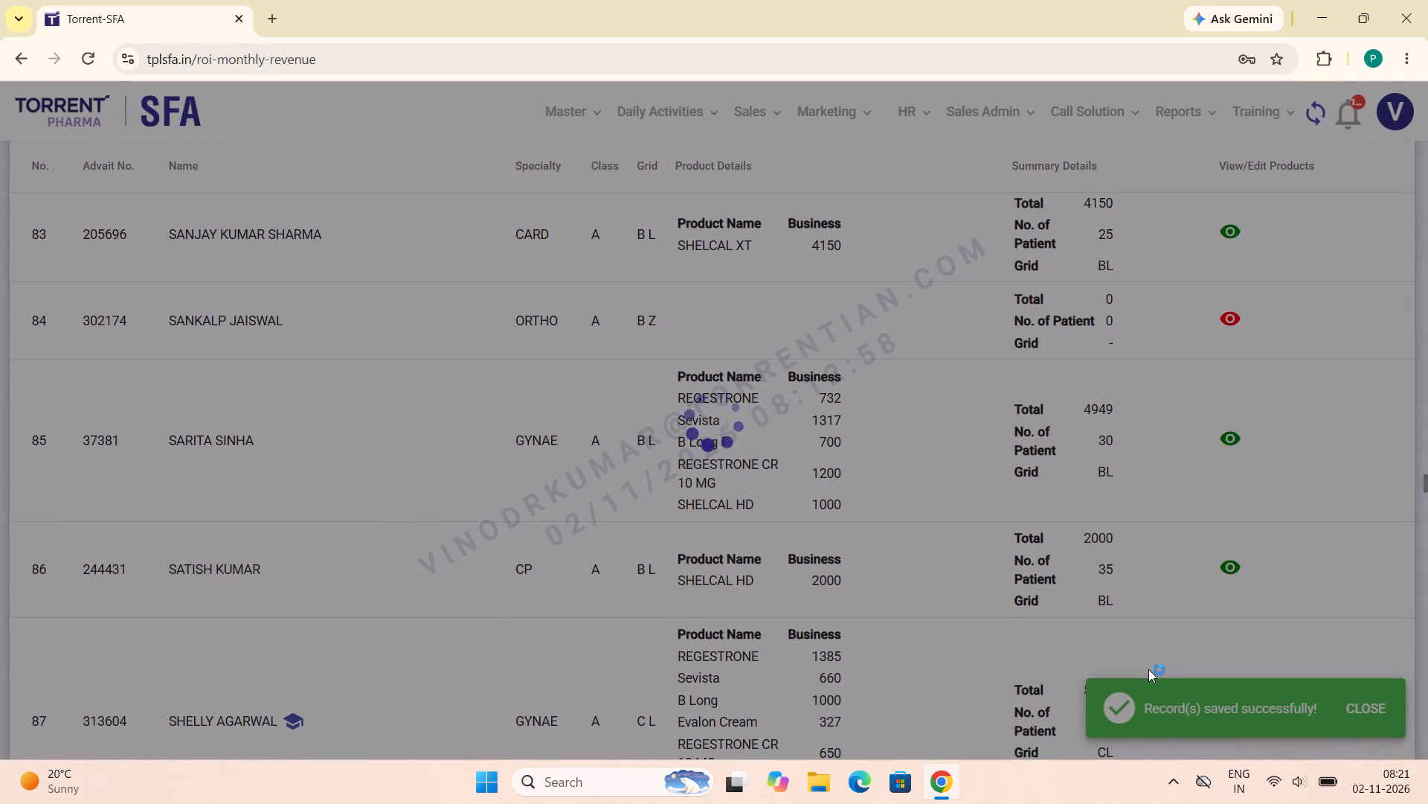
Examine the product business entries of the doctors after row 84 to find the next doctor without any business entered.
click(963, 669)
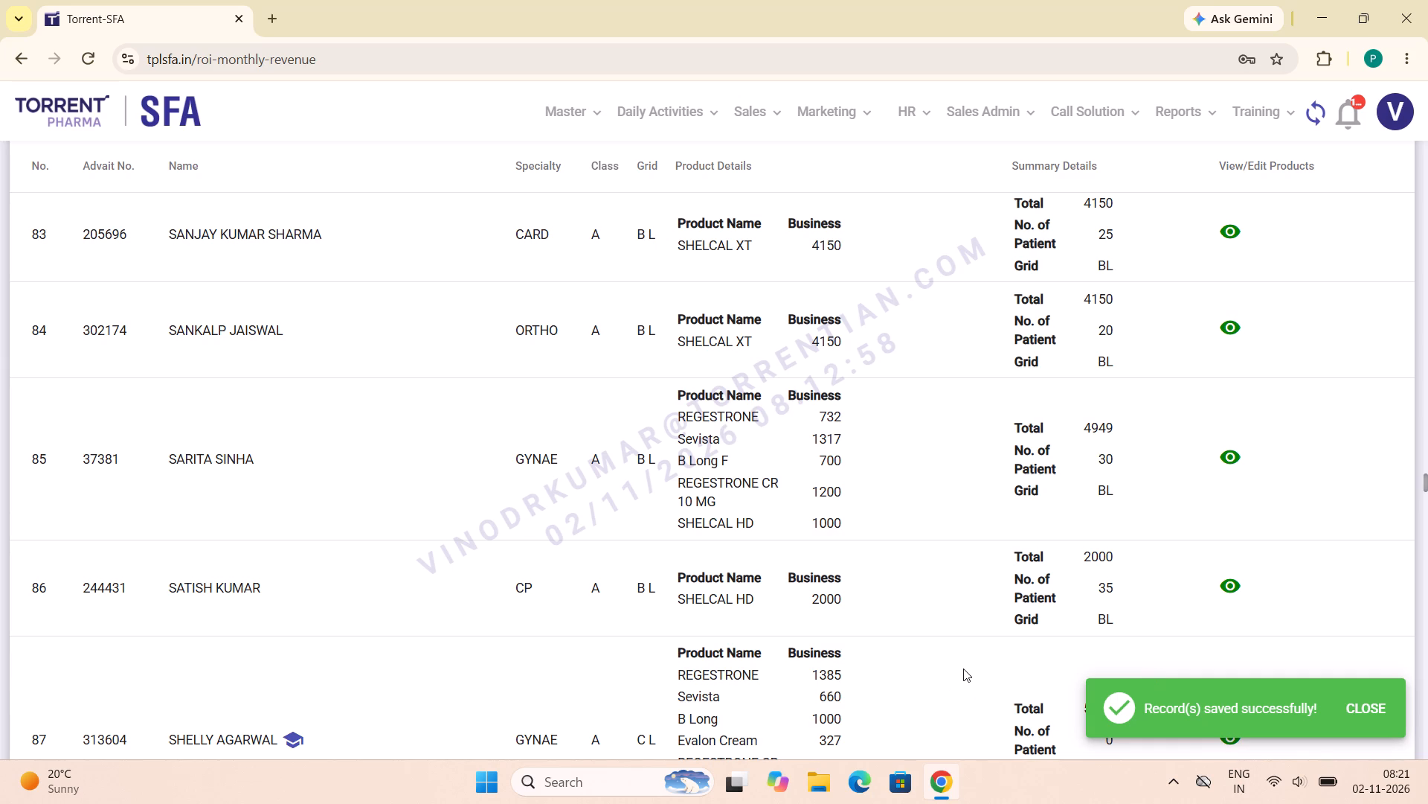
key(Down)
key(Down)
key(Down)
key(Down)
key(Down)
key(Down)
key(Down)
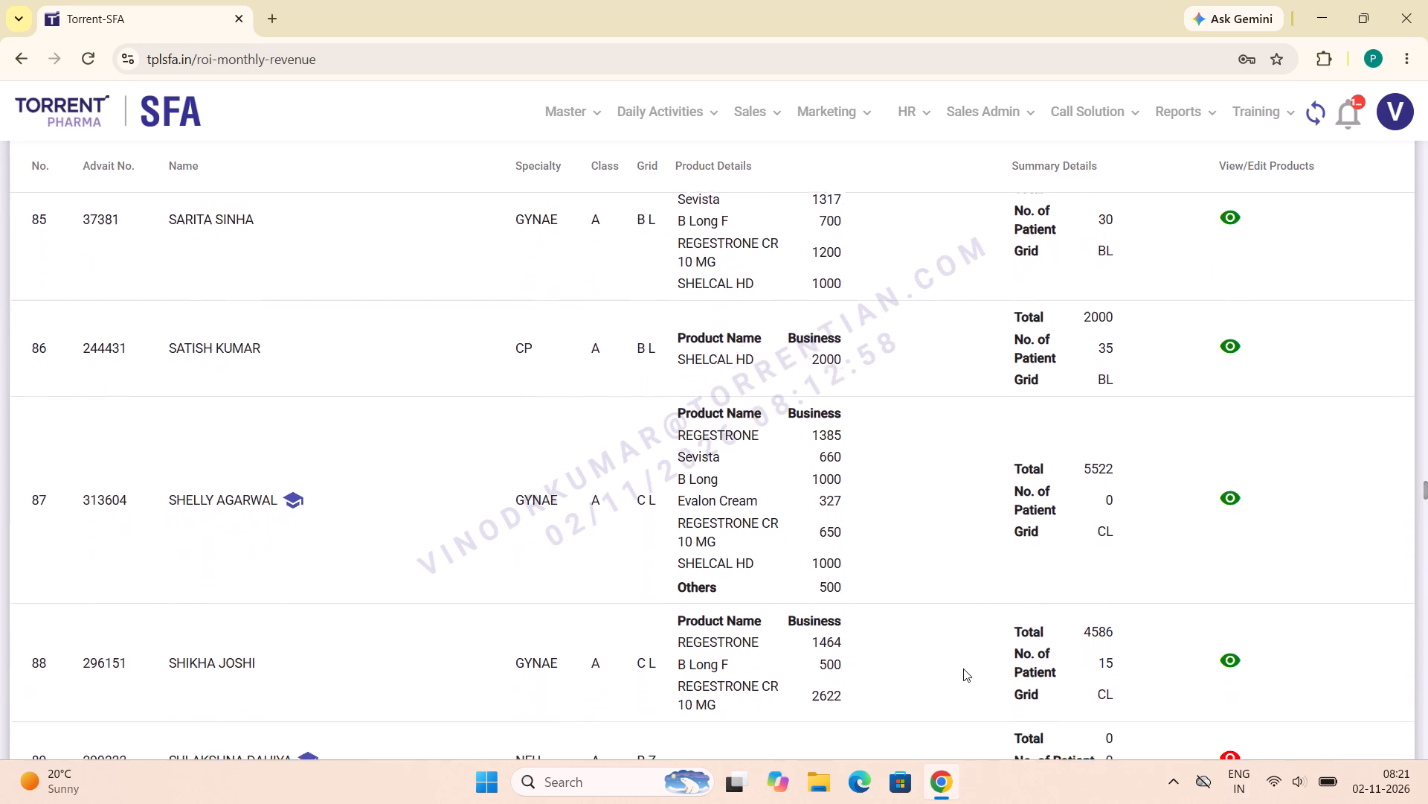
key(Down)
key(Down)
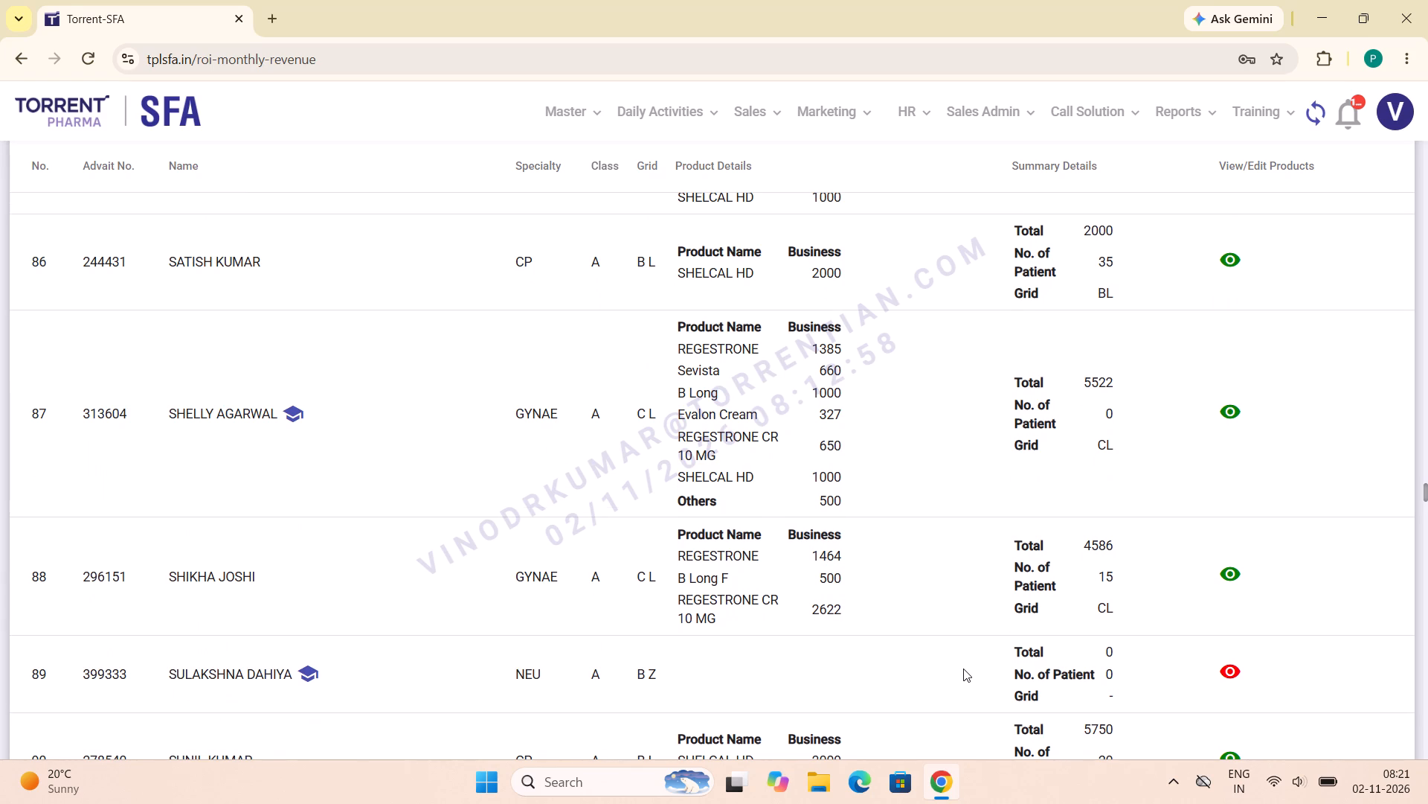
key(Down)
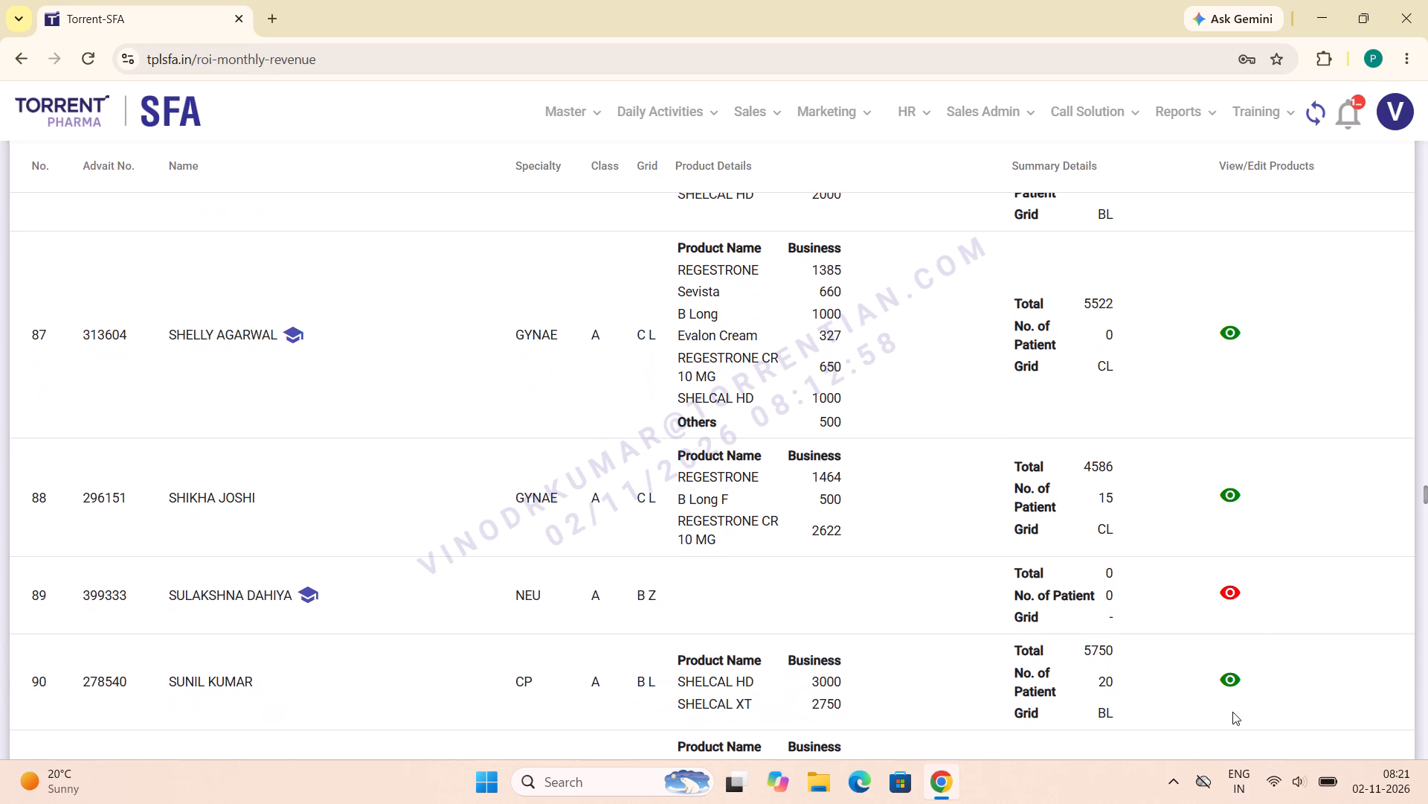
In the product details of the doctor in row 89, set the SHELCAL XT business to 2750 and save.
click(1223, 591)
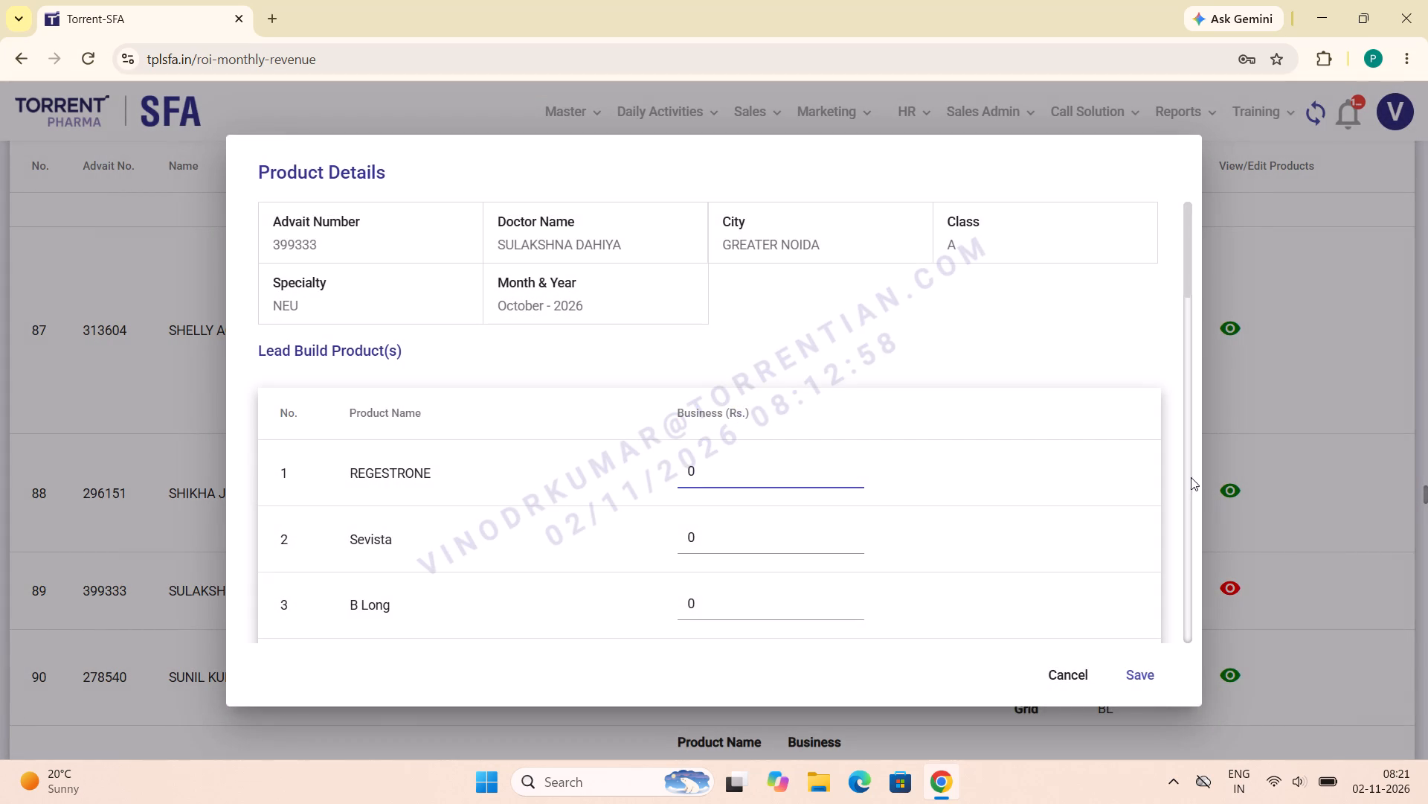
click(1190, 476)
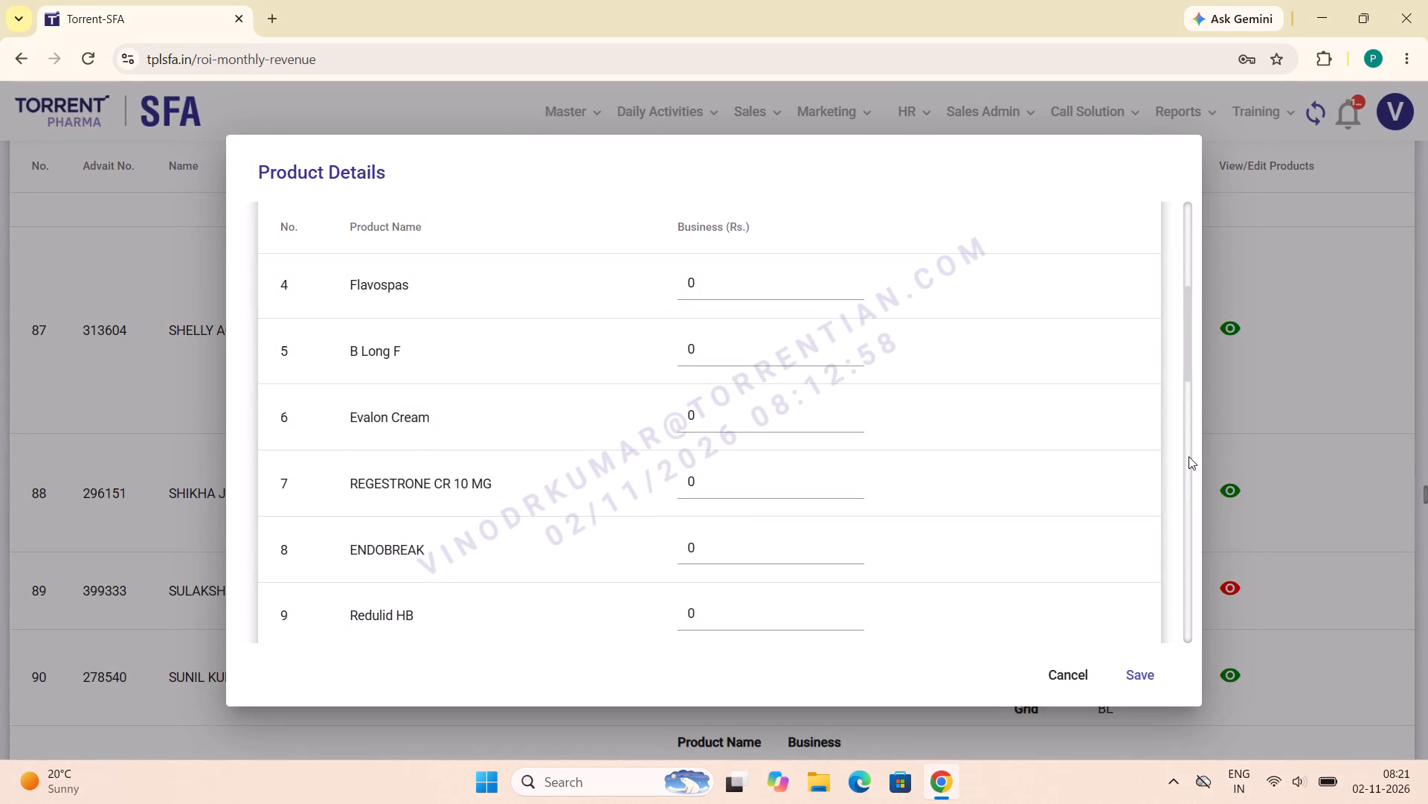
click(1189, 456)
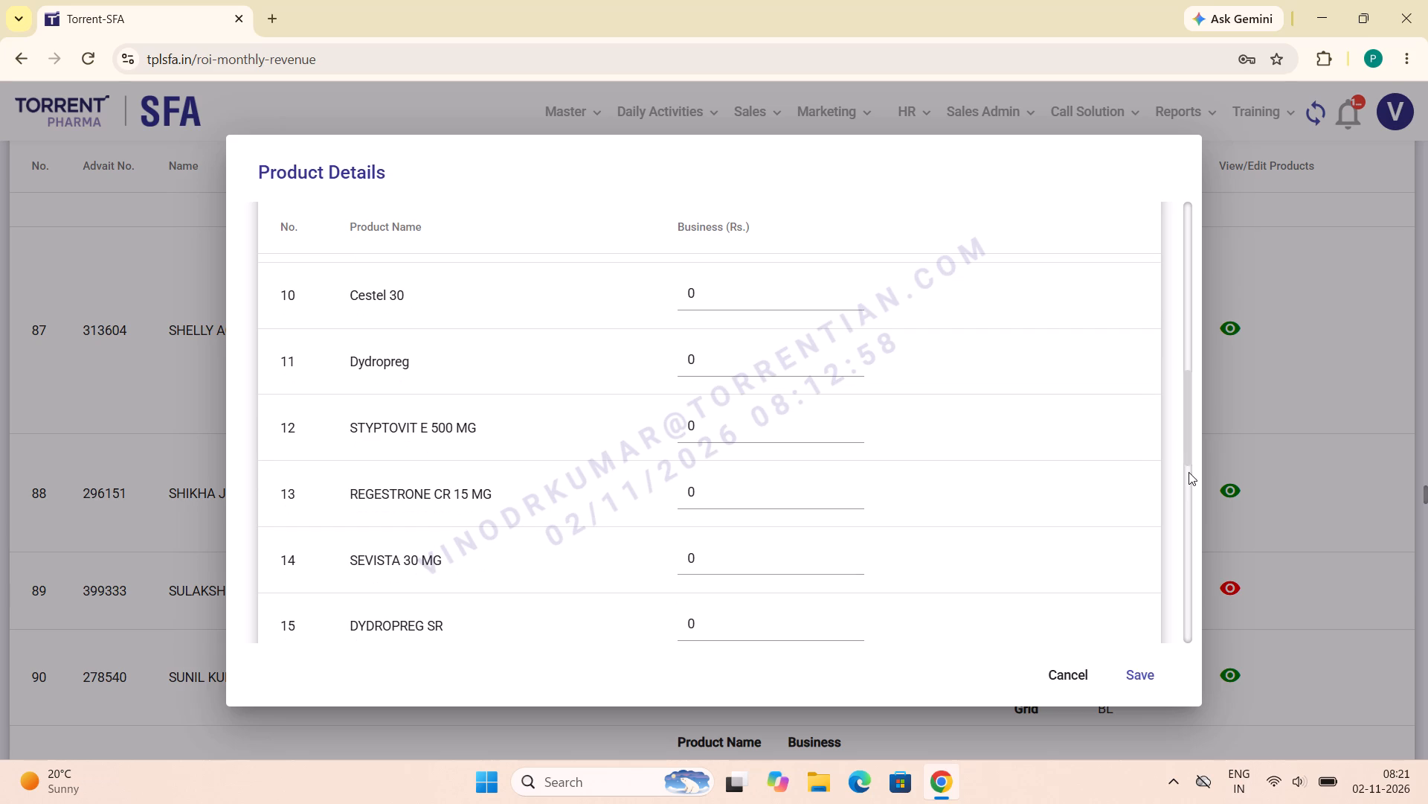
click(1187, 492)
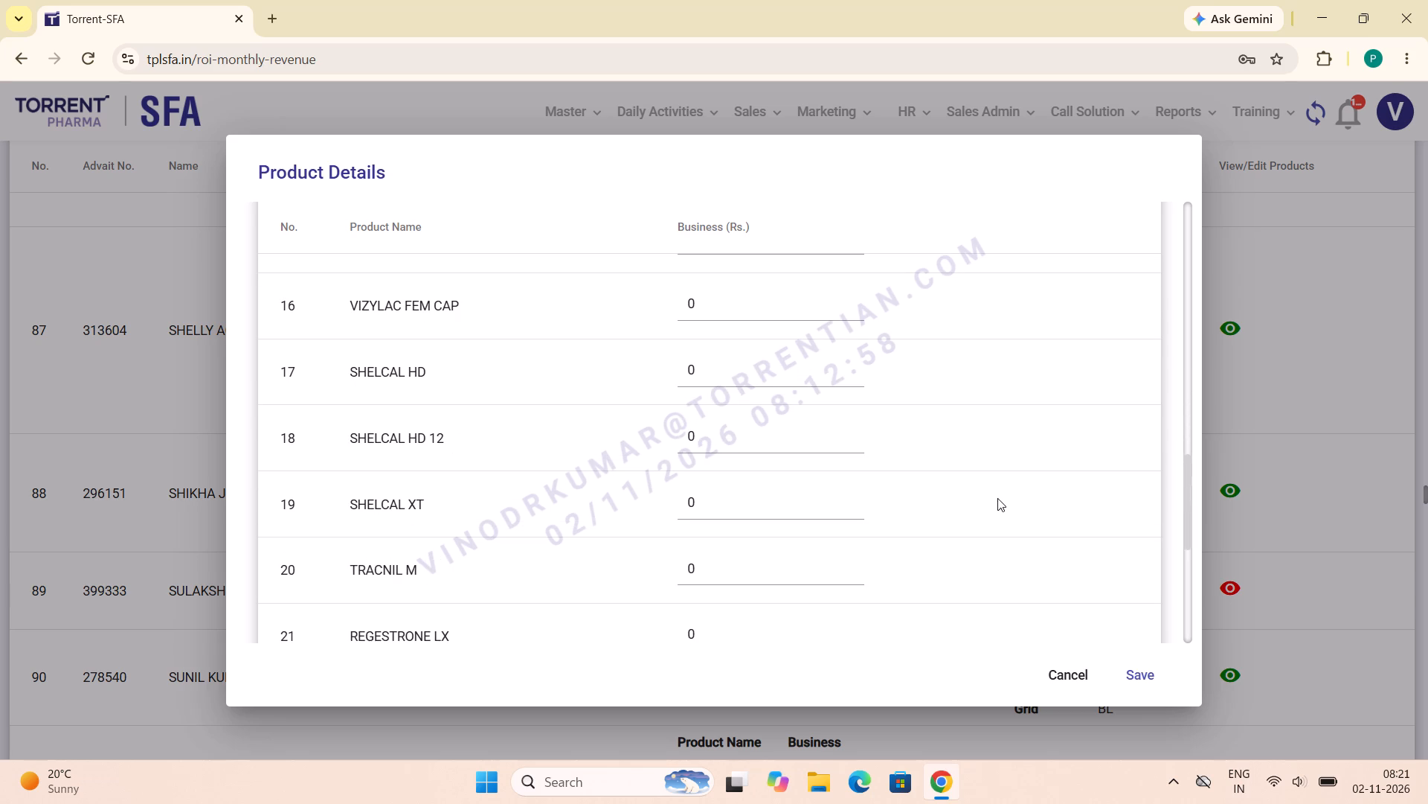
click(713, 500)
key(BackSpace)
text(41)
key(BackSpace)
key(BackSpace)
key(BackSpace)
key(2)
text(750)
click(1154, 669)
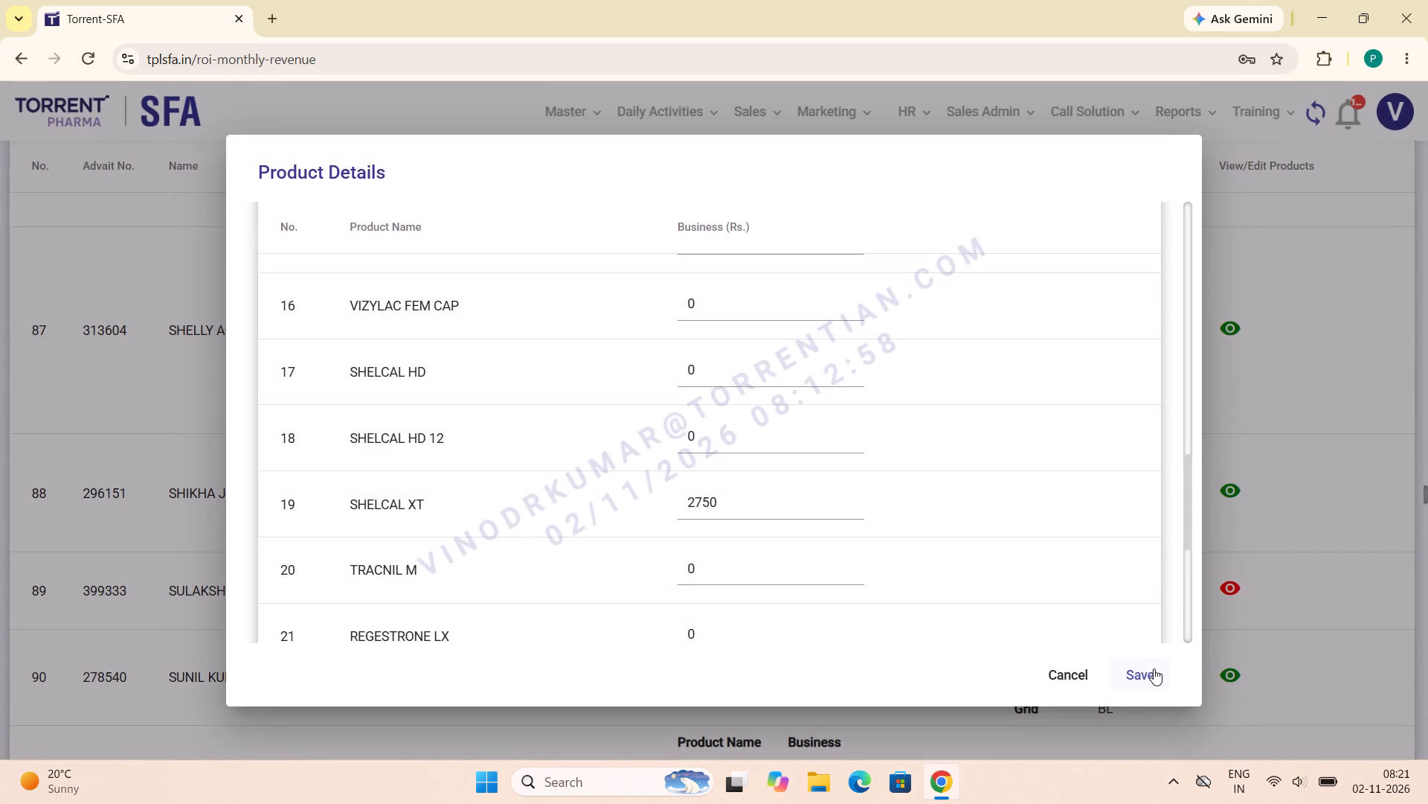
click(1154, 669)
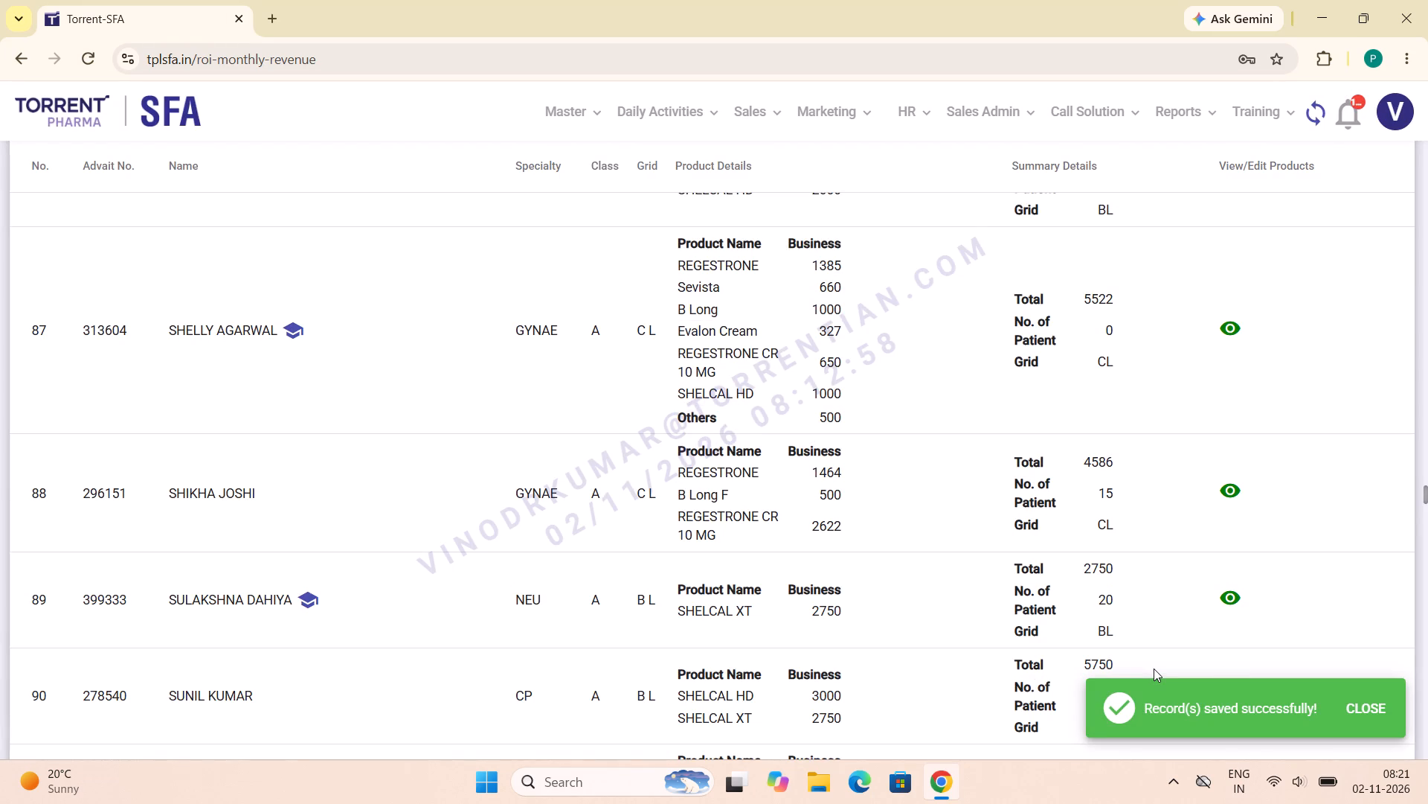
Examine the product business entries of the doctors after row 89 to find the next doctor without any business entered.
click(987, 587)
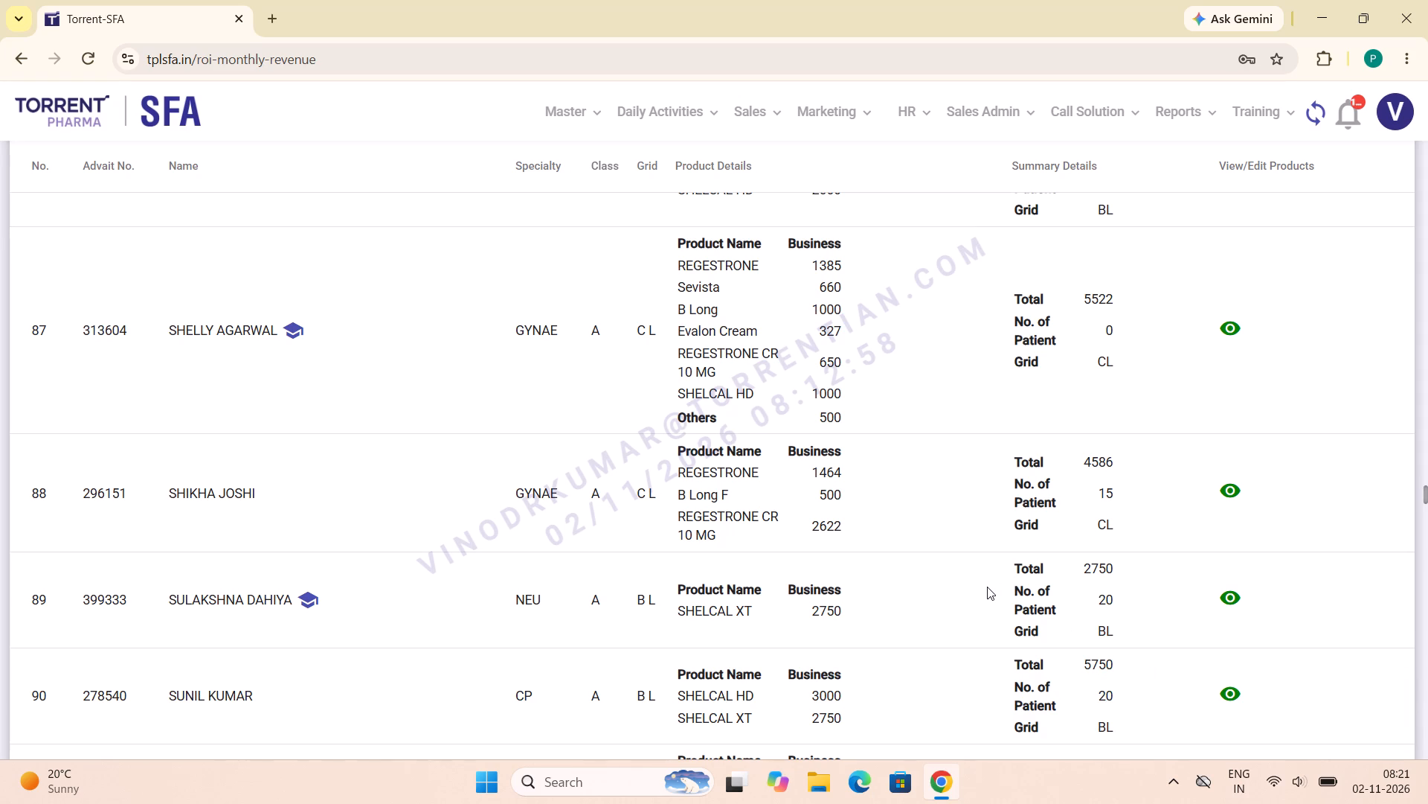
key(Down)
key(Down)
key(Down)
key(Down)
key(Down)
key(Down)
key(Down)
key(Down)
key(Down)
key(Down)
key(Down)
key(Down)
key(Down)
key(Down)
key(Down)
key(Down)
key(Down)
key(Down)
key(Down)
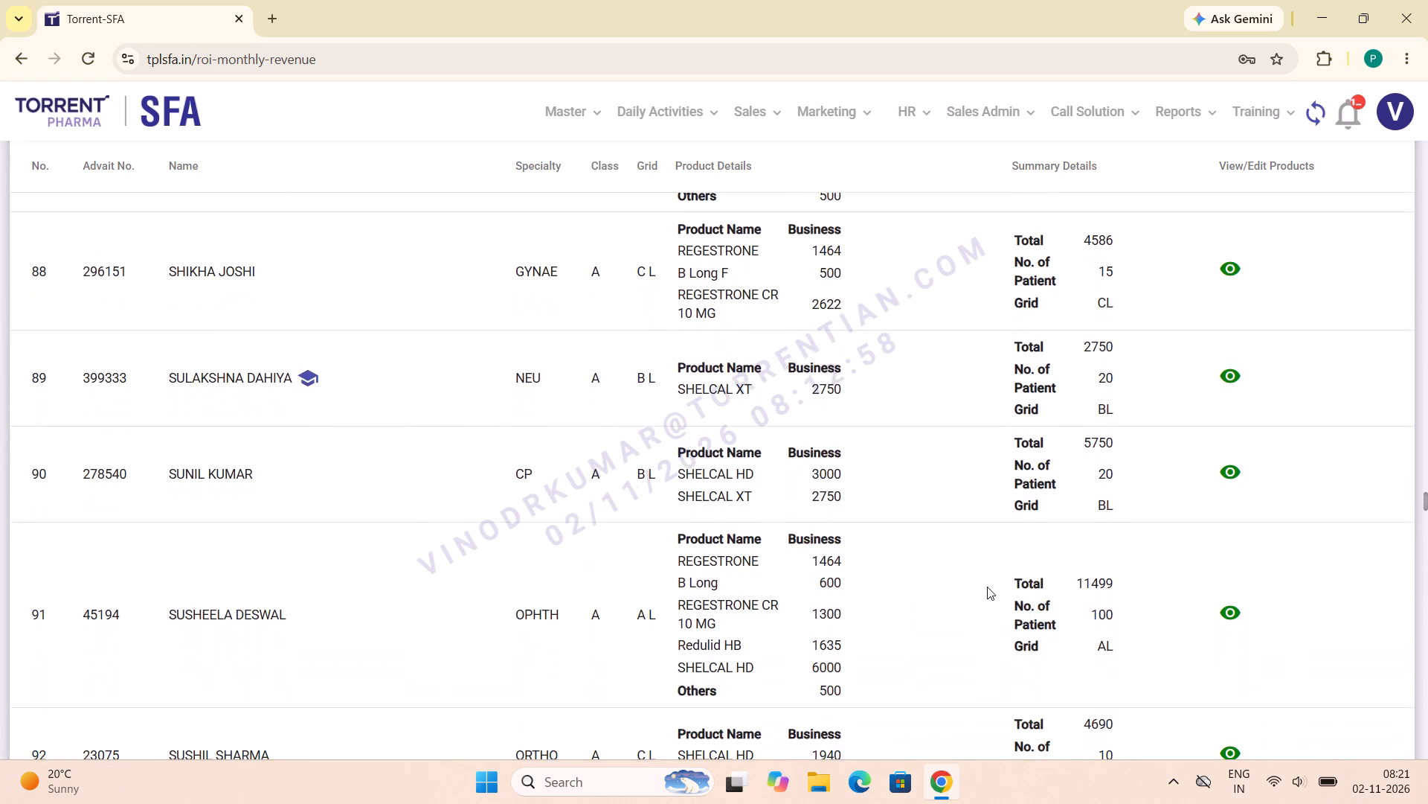
key(Down)
key(Down)
key(Down)
key(Down)
key(Down)
key(Down)
key(Down)
key(Down)
key(Down)
key(Down)
key(Down)
key(Down)
key(Down)
key(Down)
key(Down)
key(Down)
key(Down)
key(Down)
key(Down)
key(Down)
key(Down)
key(Down)
key(Down)
key(Down)
key(Down)
key(Down)
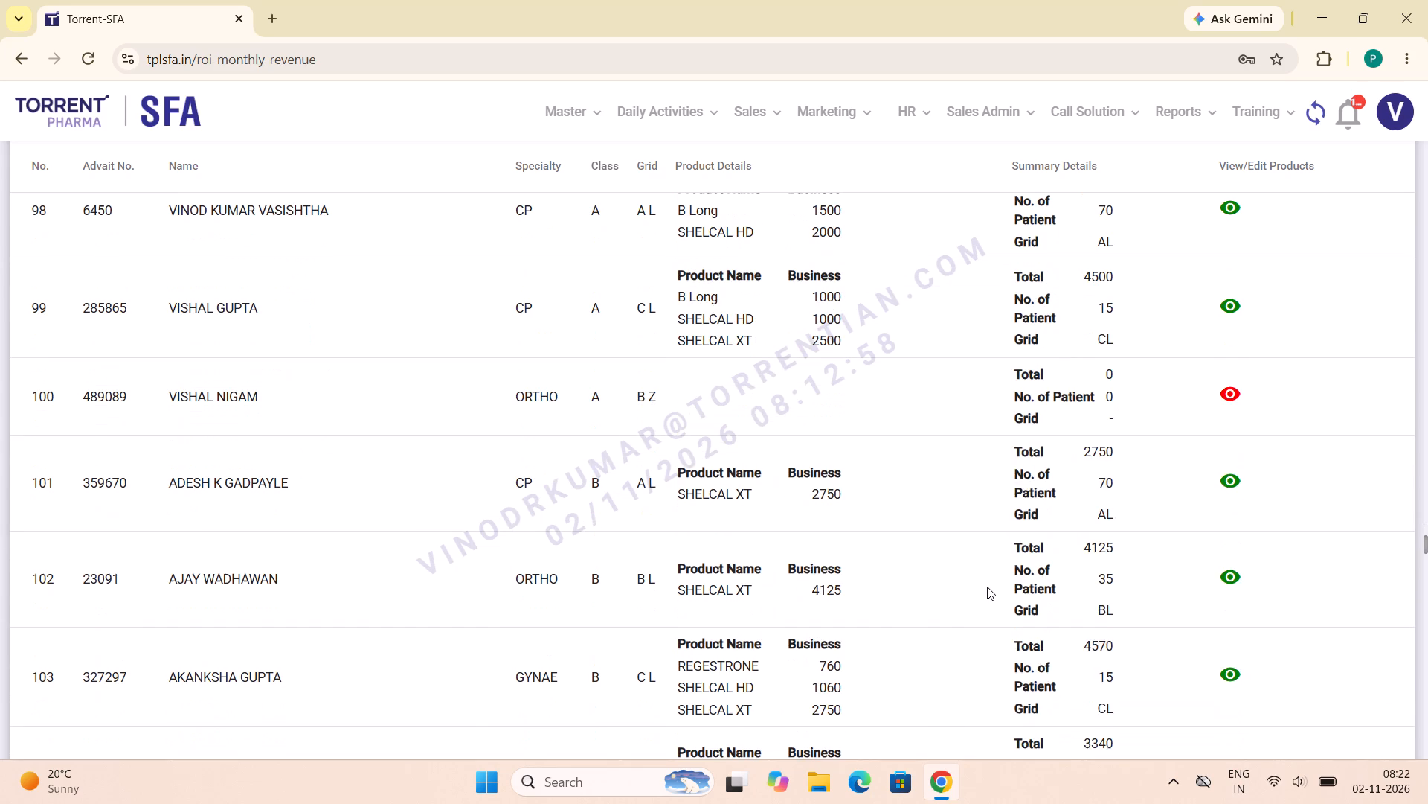
In the product details of the doctor in row 100, set SHELCAL HD to 2100 and SHELCAL XT to 4150, and save.
click(1226, 389)
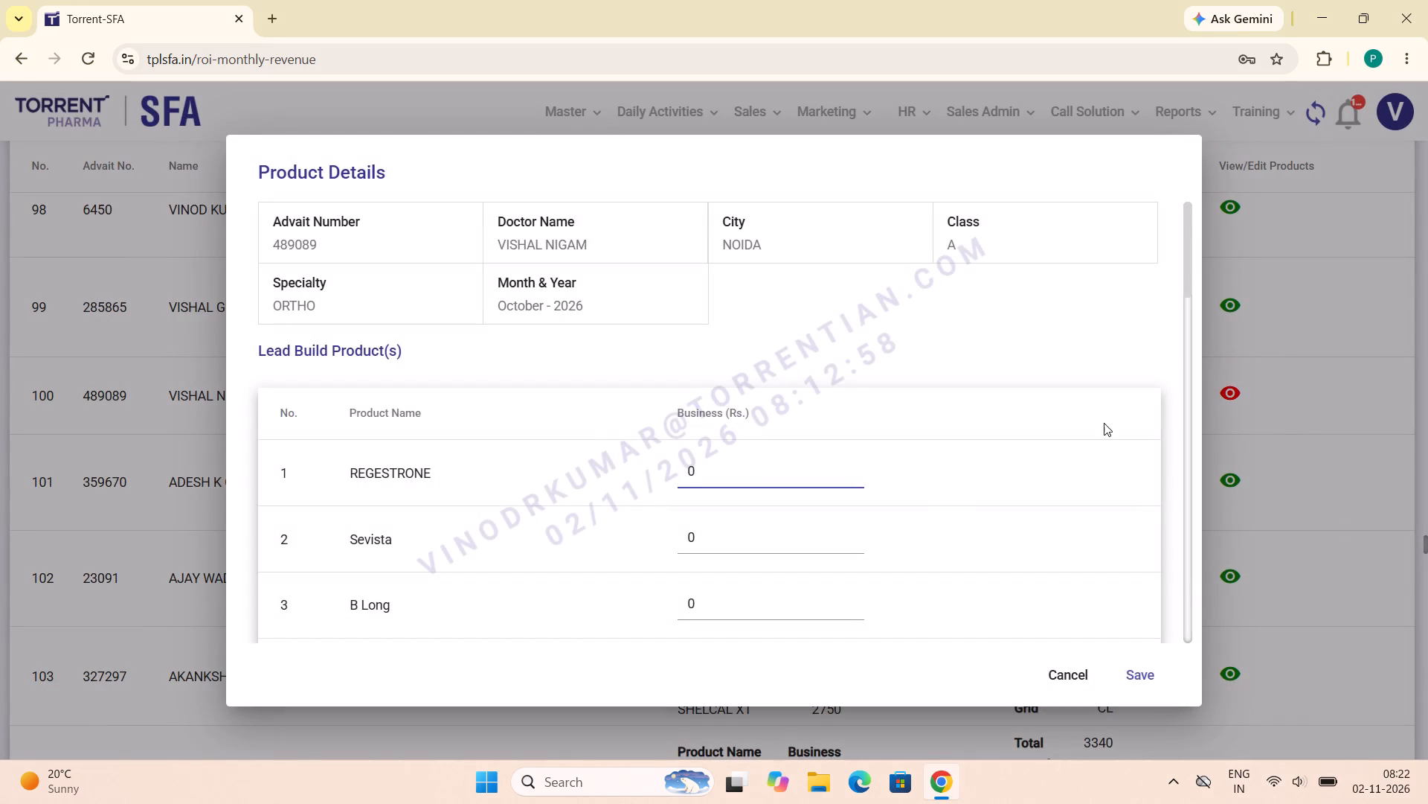
click(1186, 398)
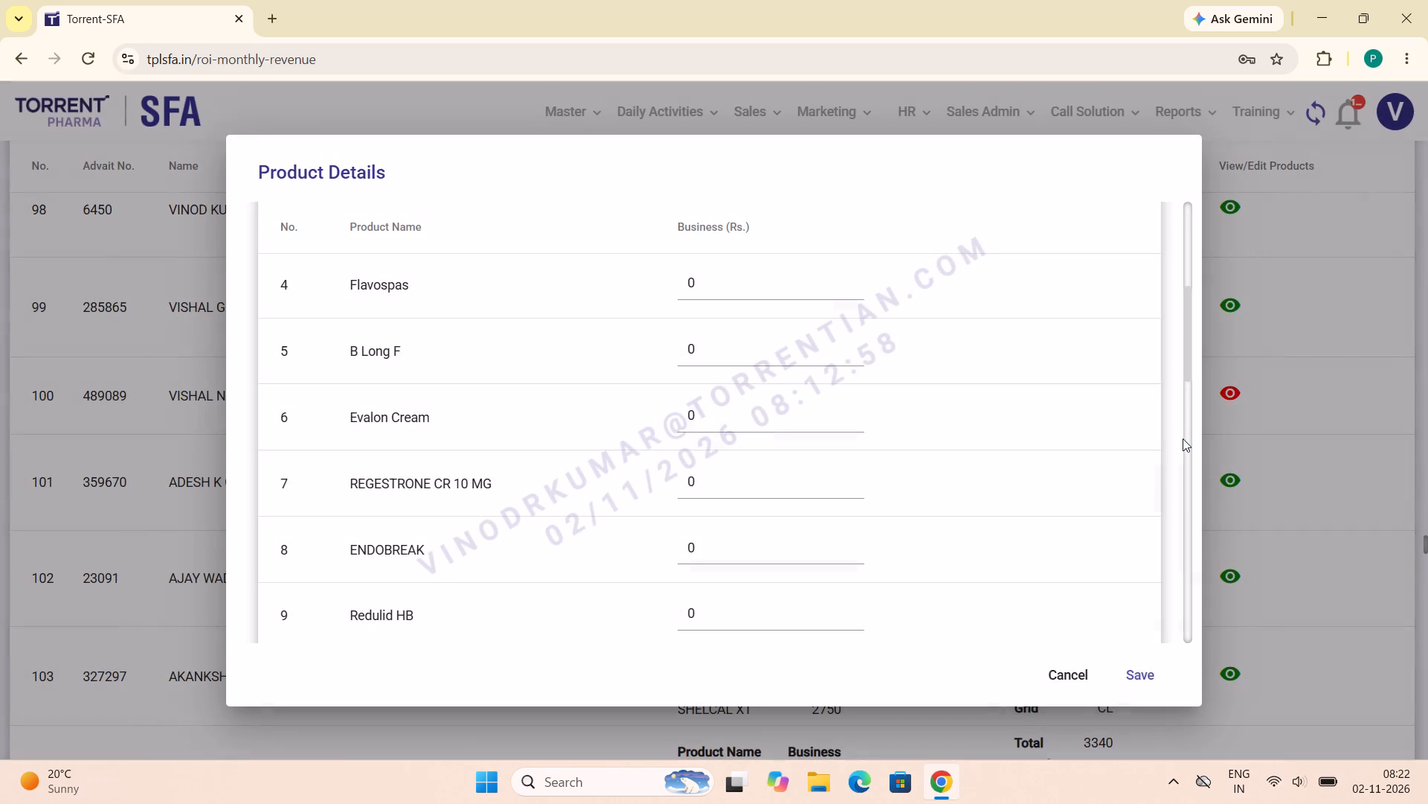
click(1186, 450)
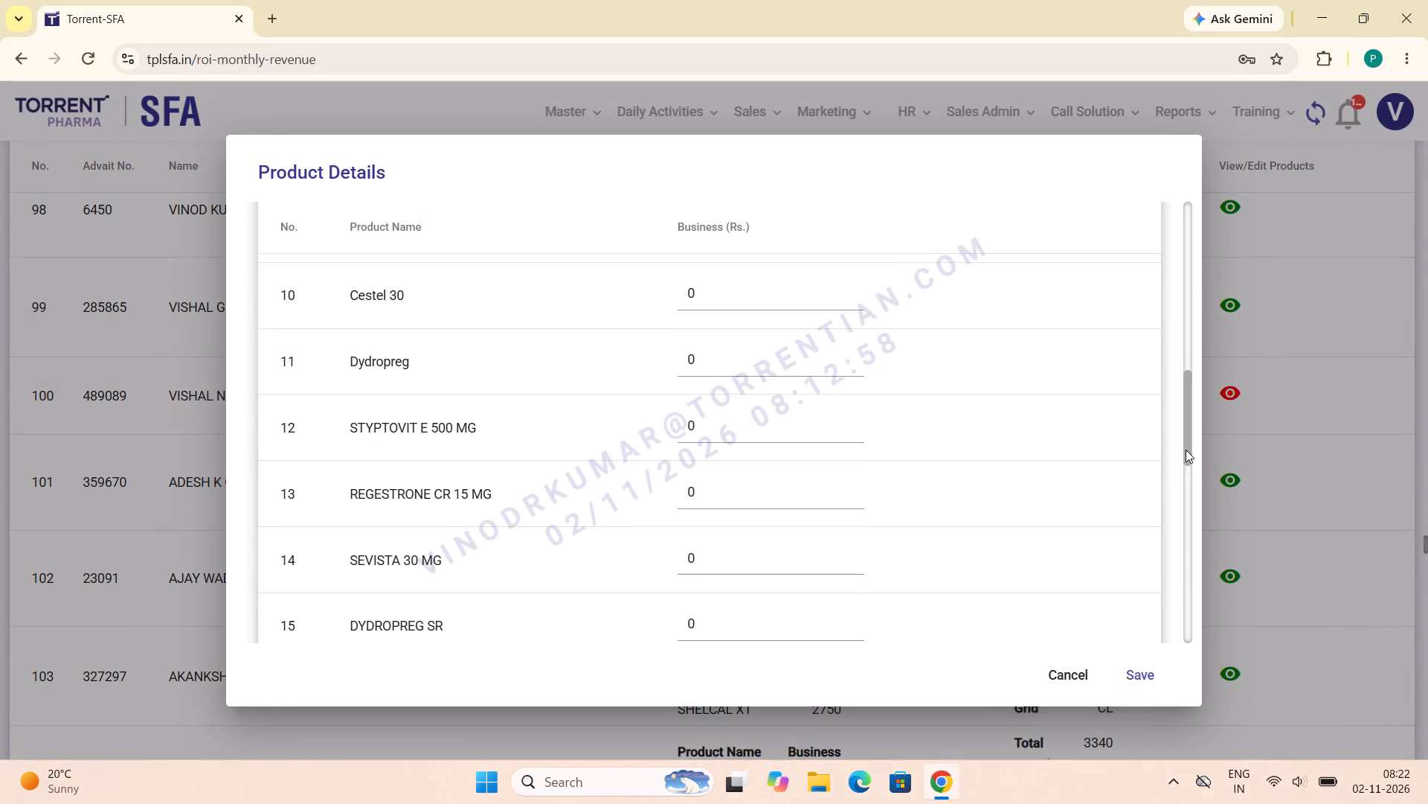
click(1185, 498)
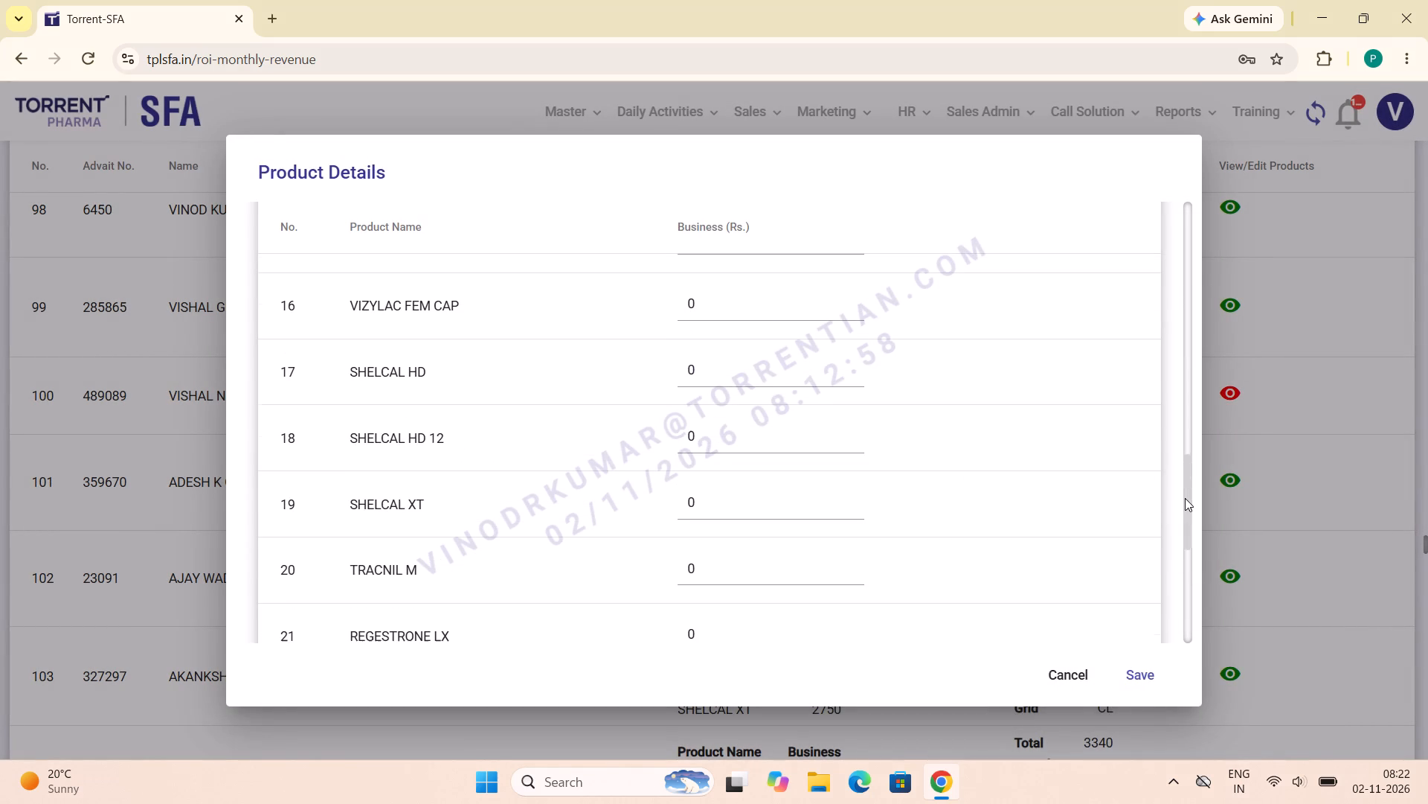
click(700, 369)
key(BackSpace)
text(2100)
click(706, 501)
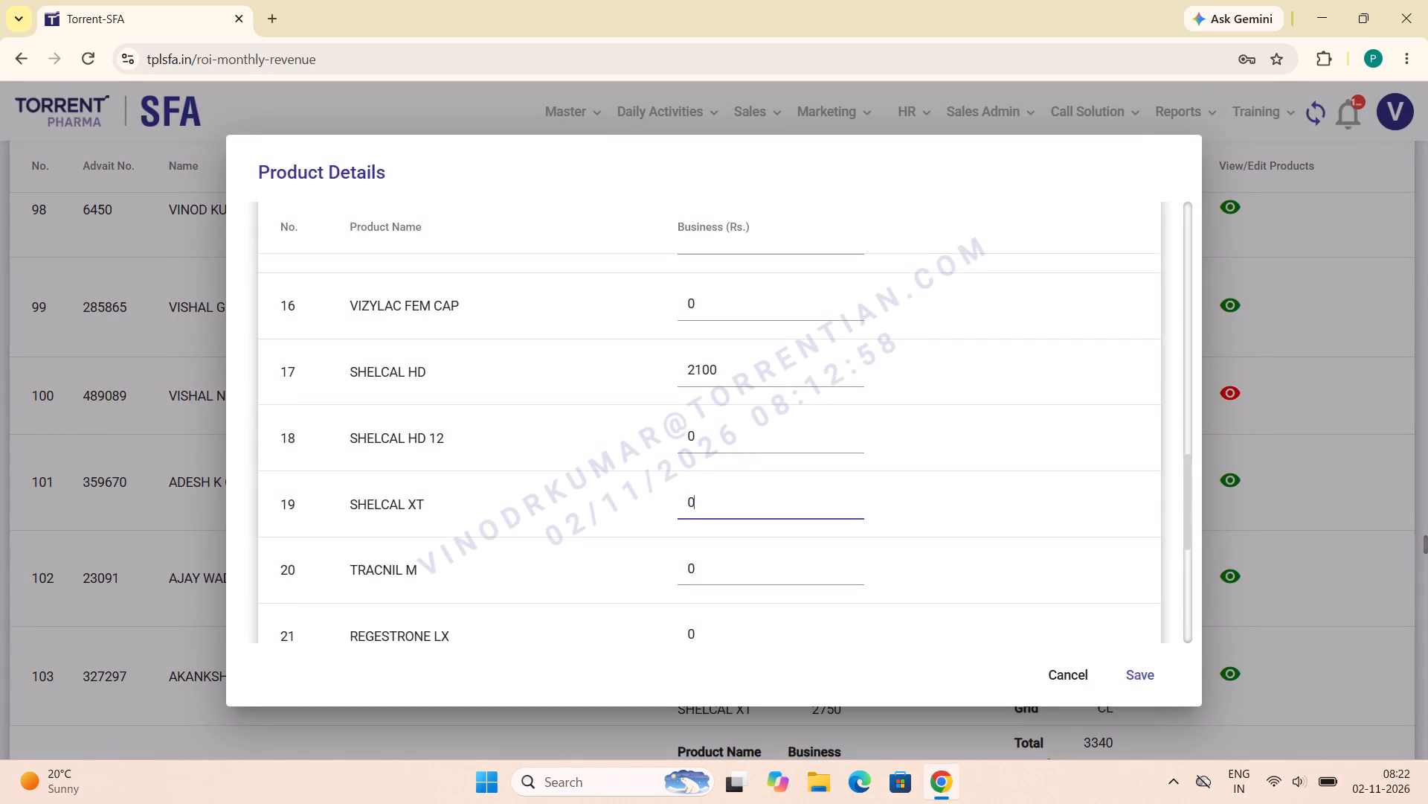
text(4150)
click(694, 504)
key(BackSpace)
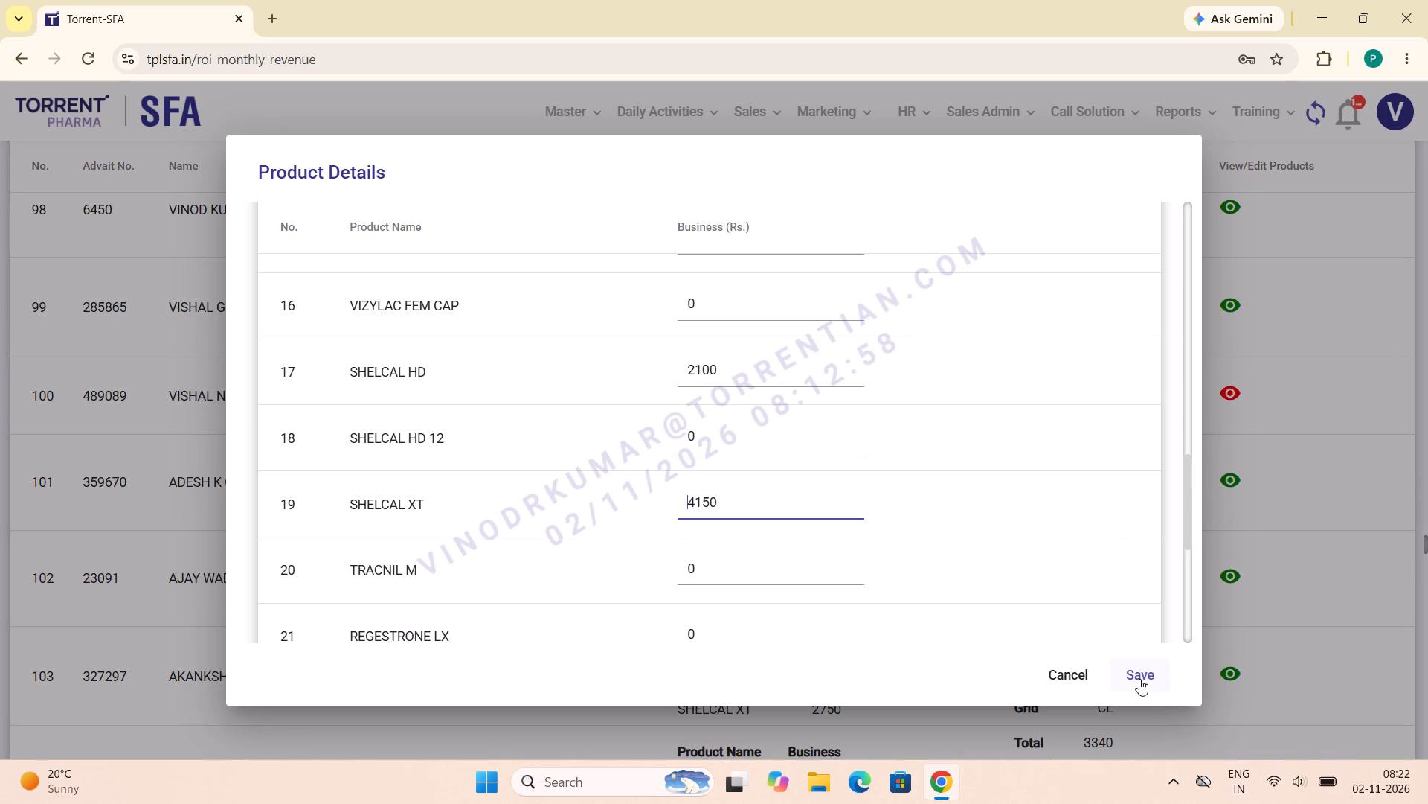
click(1139, 679)
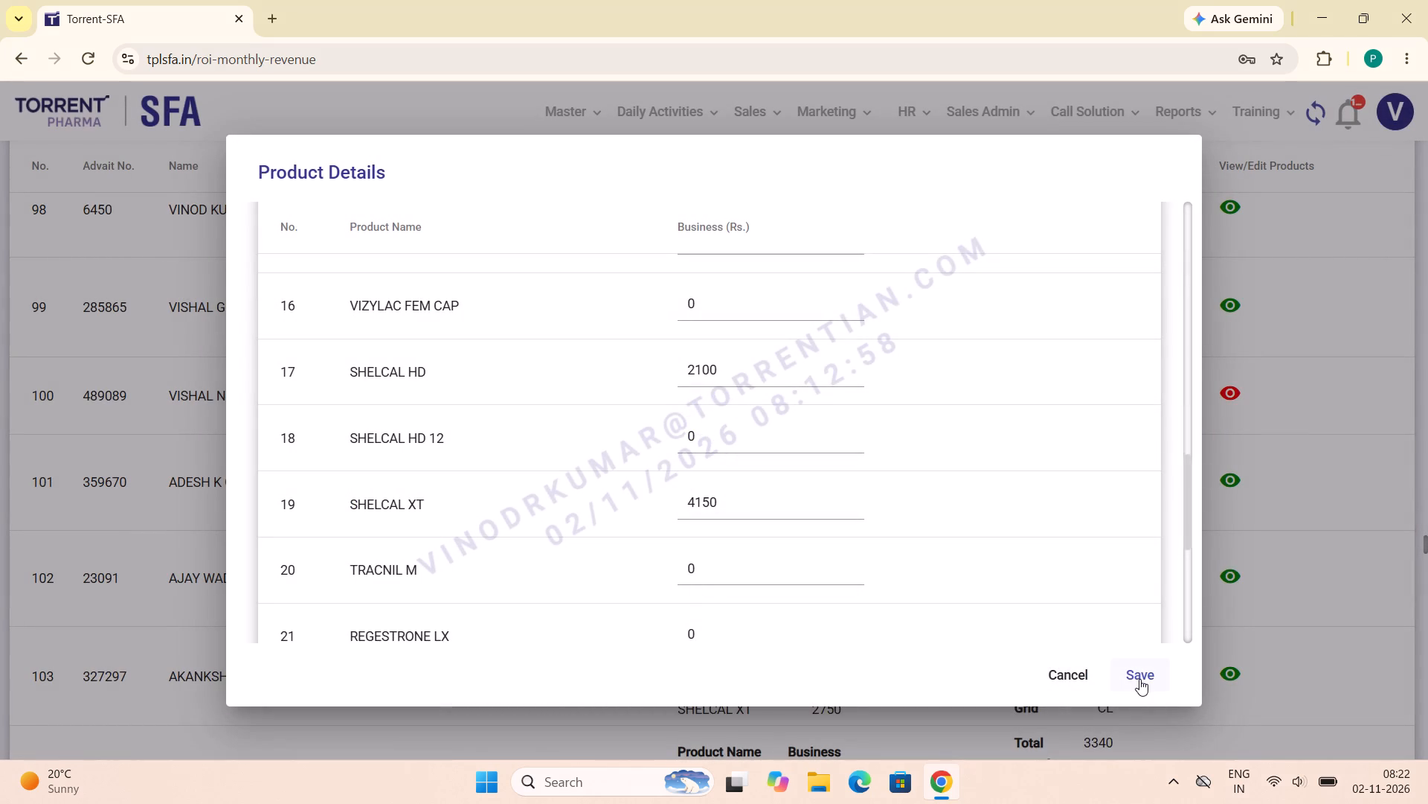
click(1139, 679)
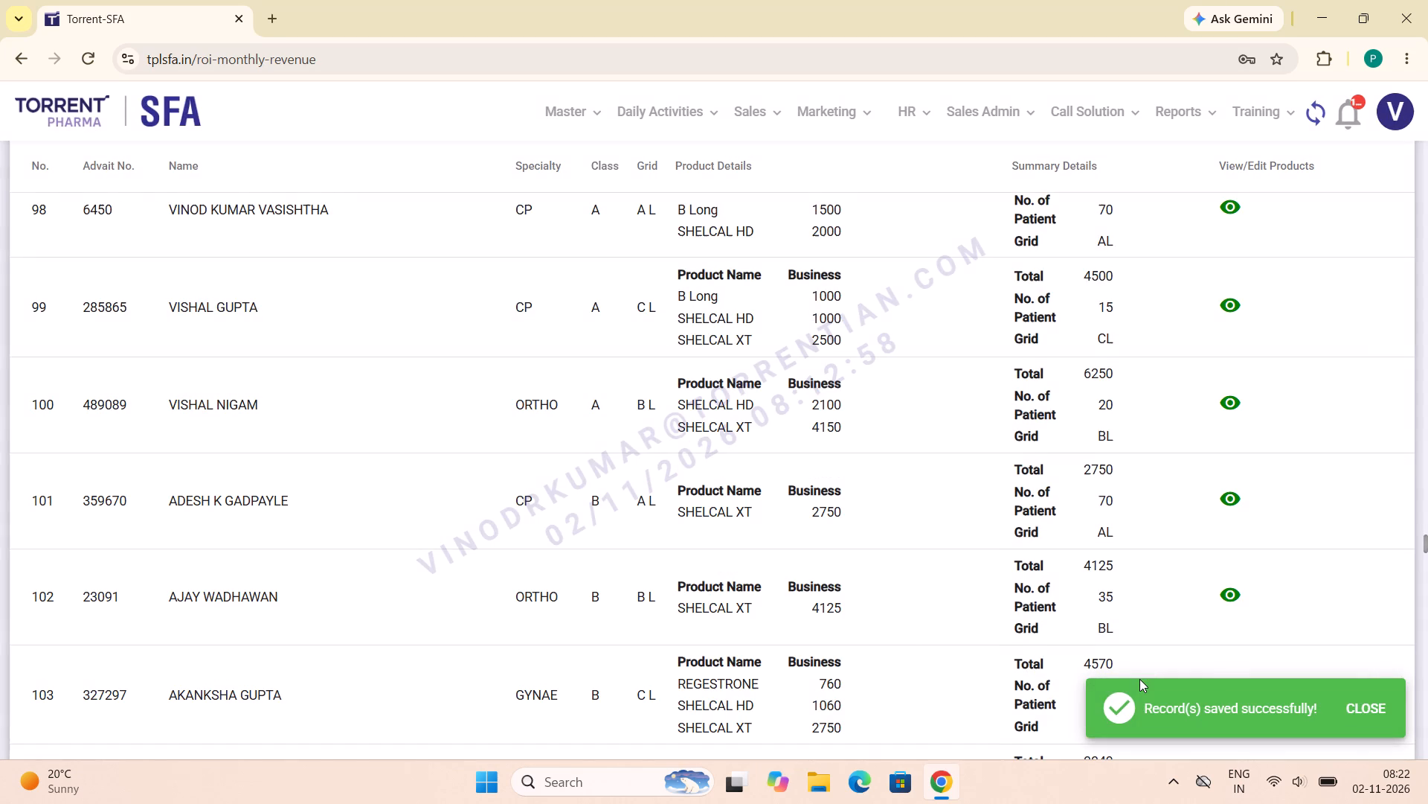
Examine the product business entries of the doctors after row 100 to find the next doctor without any business entered.
click(913, 657)
key(Down)
key(Down)
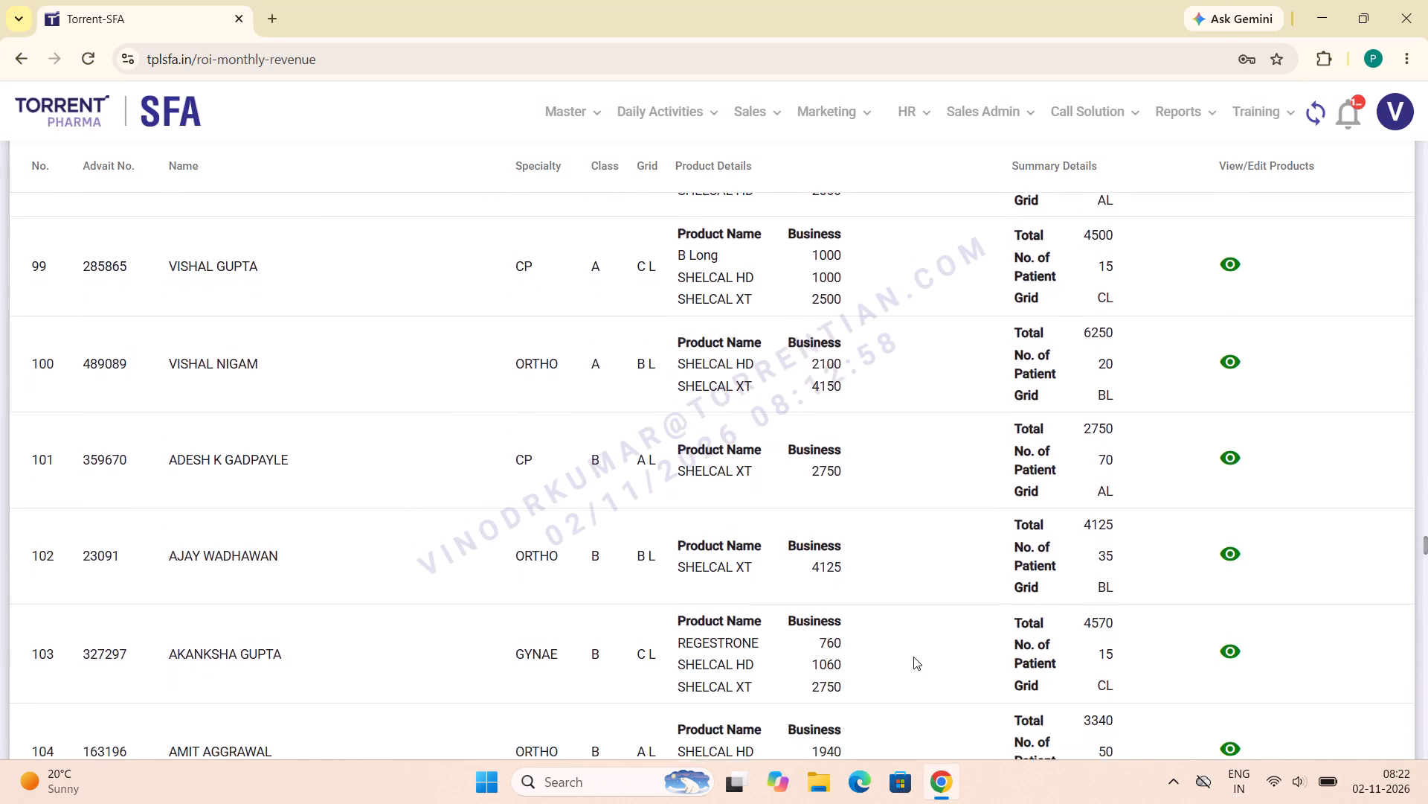
key(Down)
key(Down)
key(Down)
key(Down)
key(Down)
key(Down)
key(Down)
key(Down)
key(Down)
key(Down)
key(Down)
key(Down)
key(Down)
key(Down)
key(Down)
key(Down)
key(Down)
key(Down)
key(Down)
key(Down)
key(Down)
key(Down)
key(Down)
key(Down)
key(Down)
key(Down)
key(Down)
key(Down)
key(Down)
key(Down)
key(Down)
key(Down)
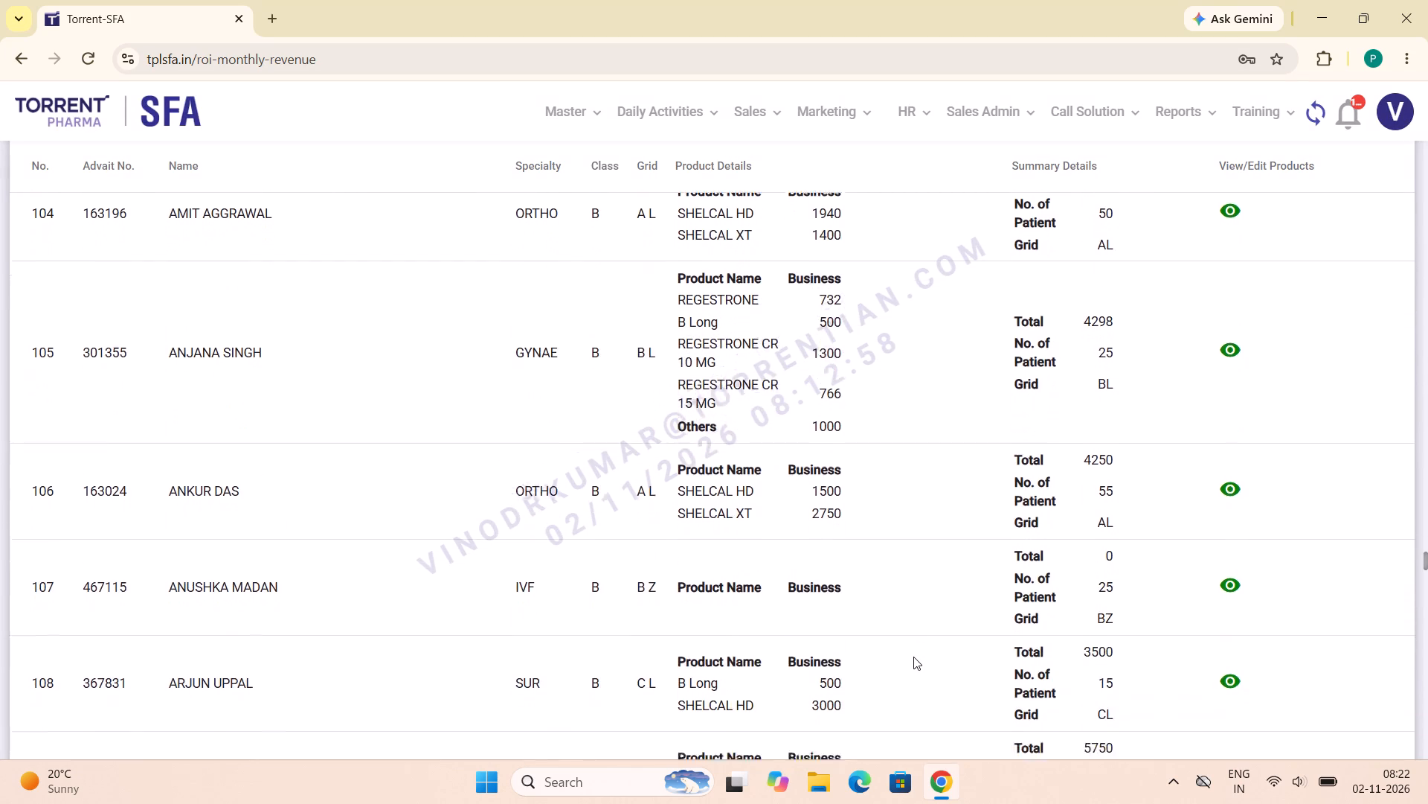
key(Down)
key(Down)
key(Down)
key(Down)
key(Down)
key(Down)
key(Down)
key(Down)
key(Down)
key(Down)
key(Down)
key(Down)
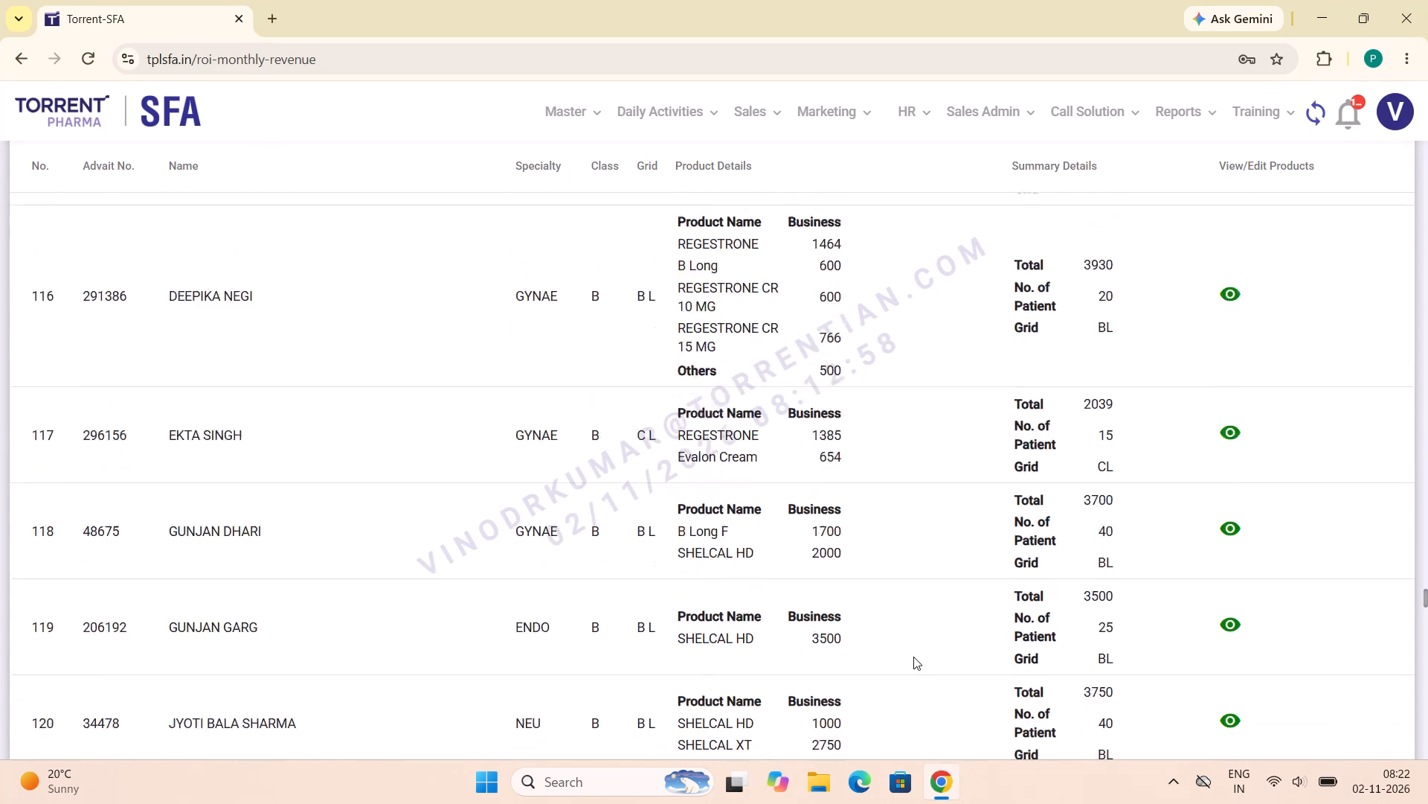
key(Down)
key(Down)
key(Down)
key(Down)
key(Down)
key(Down)
key(Down)
key(Down)
key(Down)
key(Down)
key(Down)
key(Down)
key(Down)
key(Down)
key(Down)
key(Down)
key(Down)
key(Down)
key(Down)
key(Down)
key(Down)
key(Down)
key(Down)
key(Down)
key(Down)
key(Down)
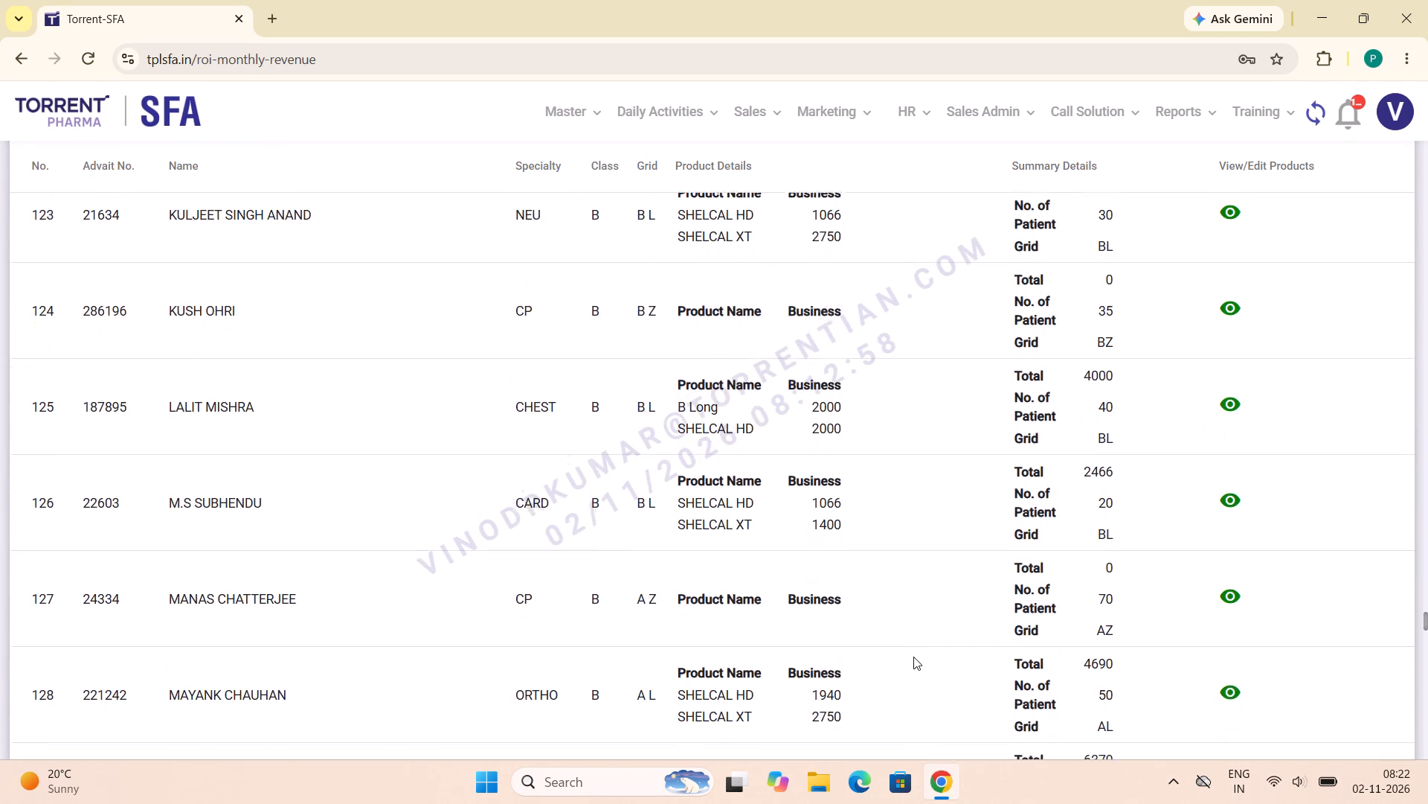
key(Down)
key(Down)
key(Down)
key(Down)
key(Down)
key(Down)
key(Down)
key(Down)
key(Down)
key(Down)
key(Down)
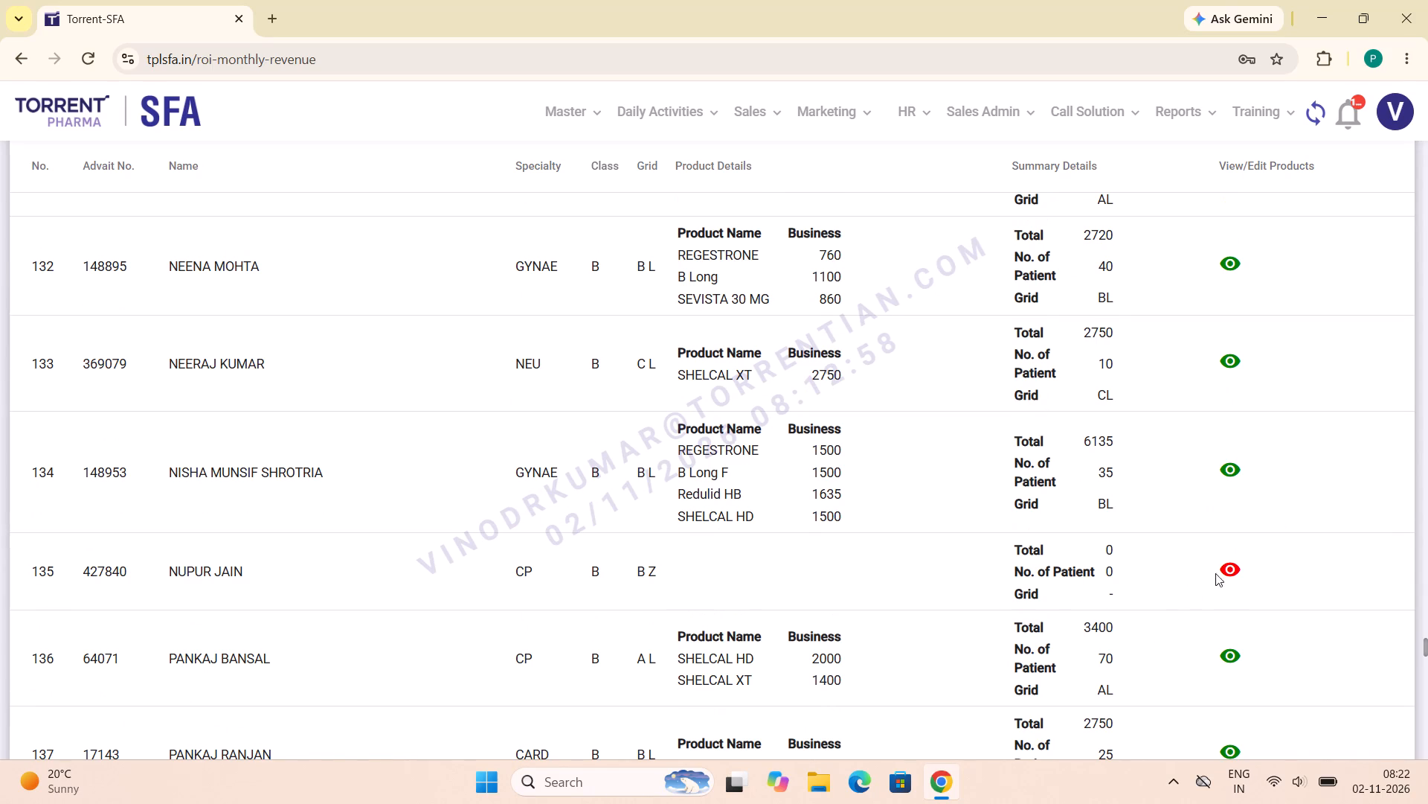
Open the product details of the doctor in row 135.
click(1232, 561)
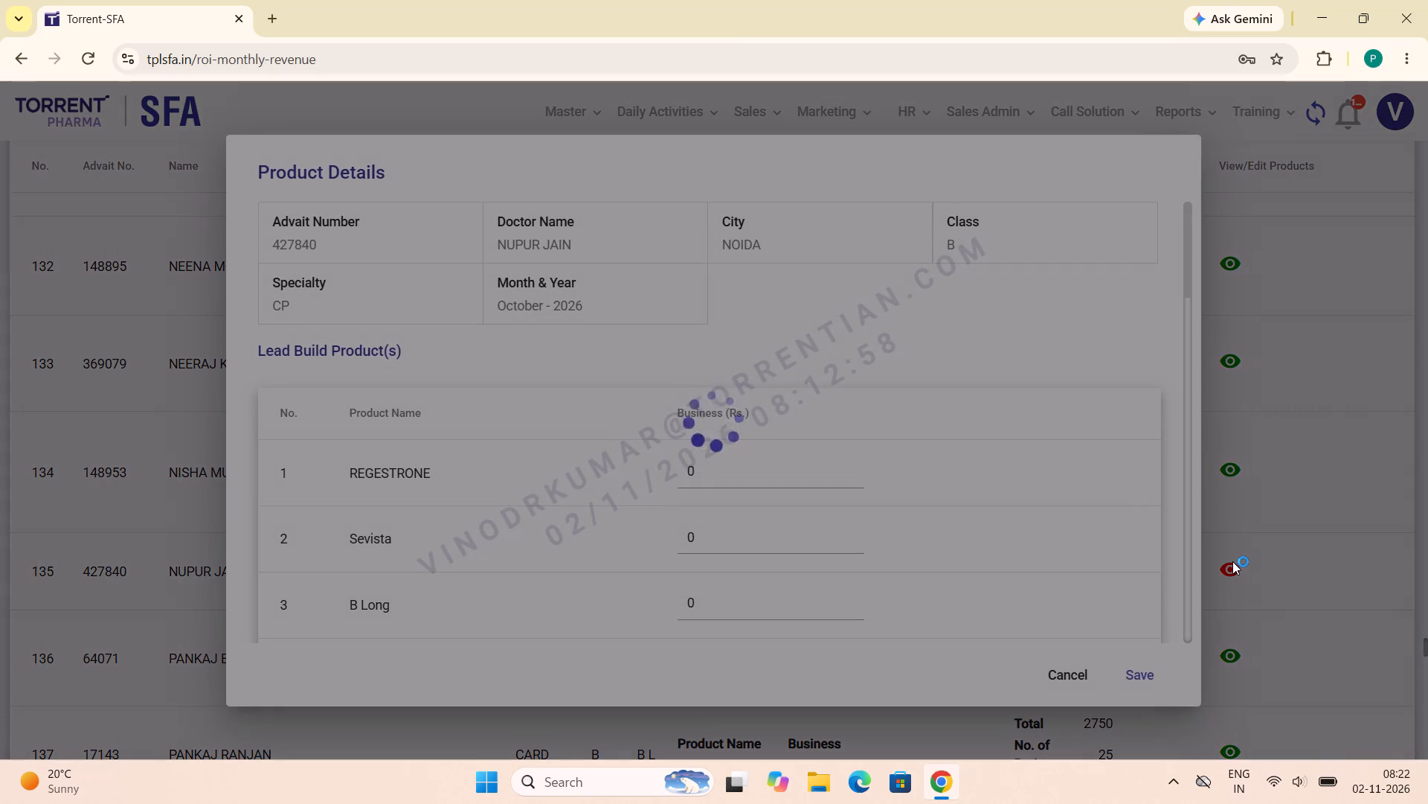